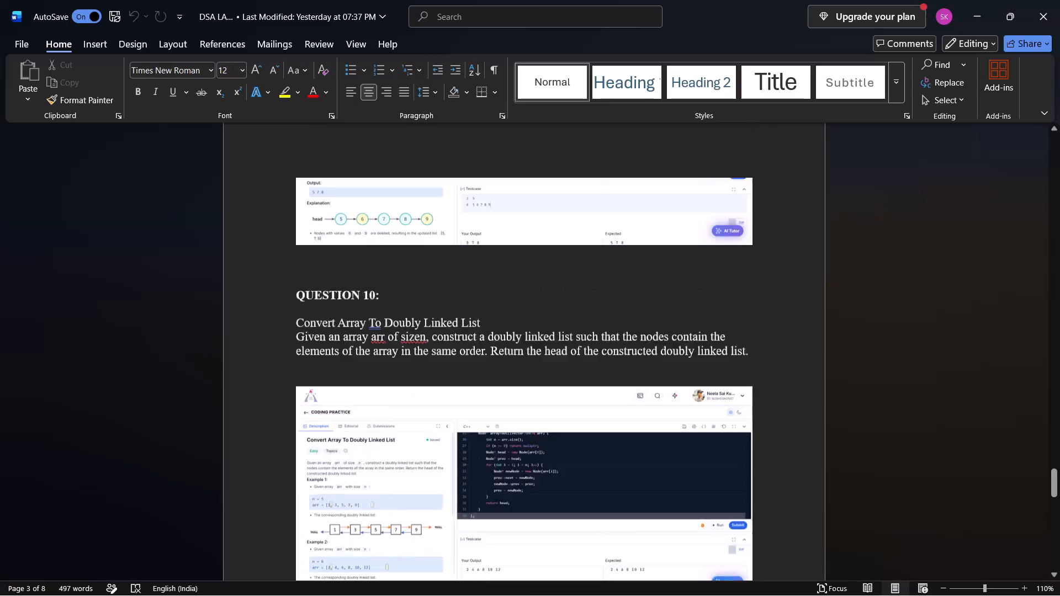
# Remove the bold formatting from the Question 6 title, Delete Head of the Linked List, and its description.
pyautogui.scroll(1, 613, 453)
pyautogui.scroll(-1, 613, 453)
pyautogui.scroll(2, 613, 453)
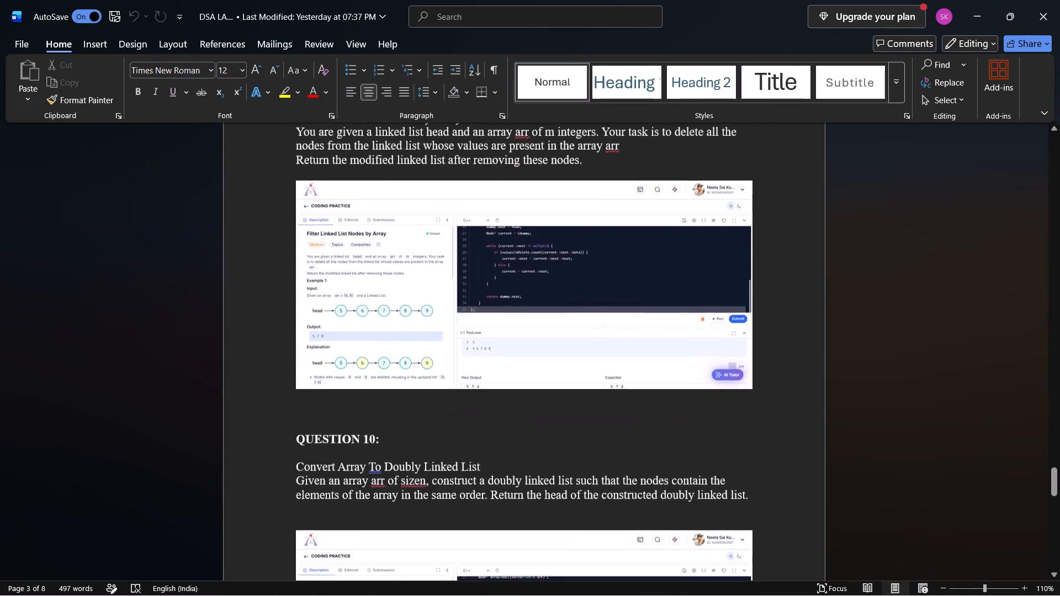
pyautogui.scroll(3, 613, 453)
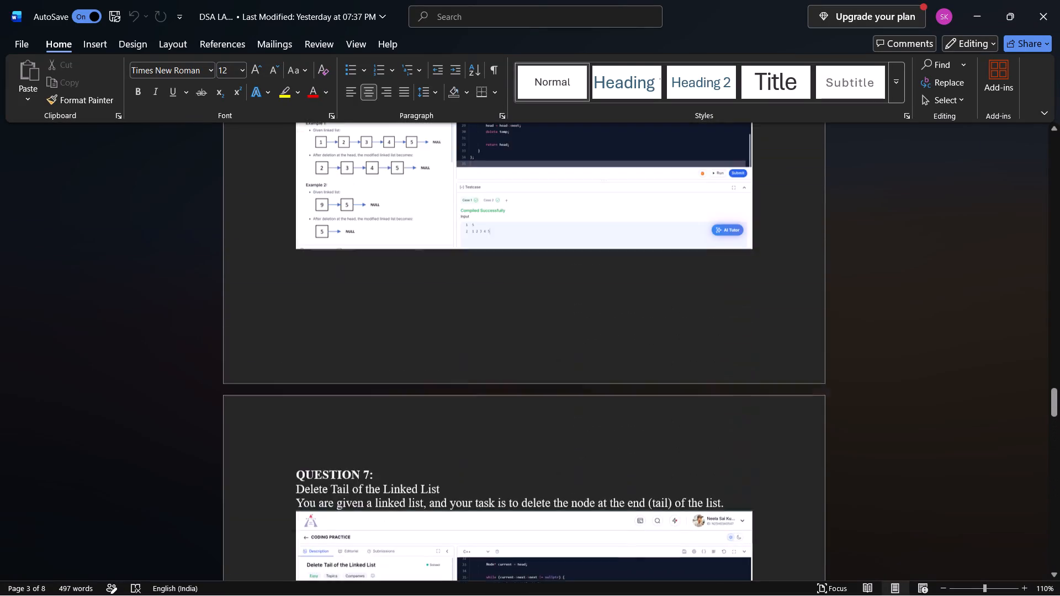
pyautogui.scroll(2, 613, 453)
pyautogui.scroll(-1, 613, 453)
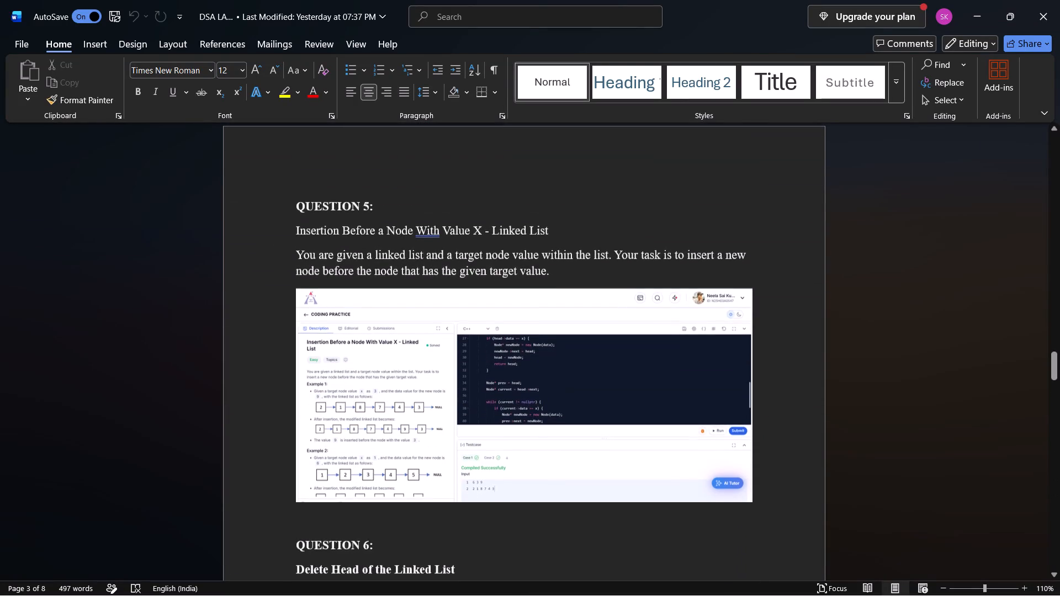
pyautogui.scroll(-1, 583, 465)
pyautogui.moveTo(353, 433); pyautogui.dragTo(297, 389)
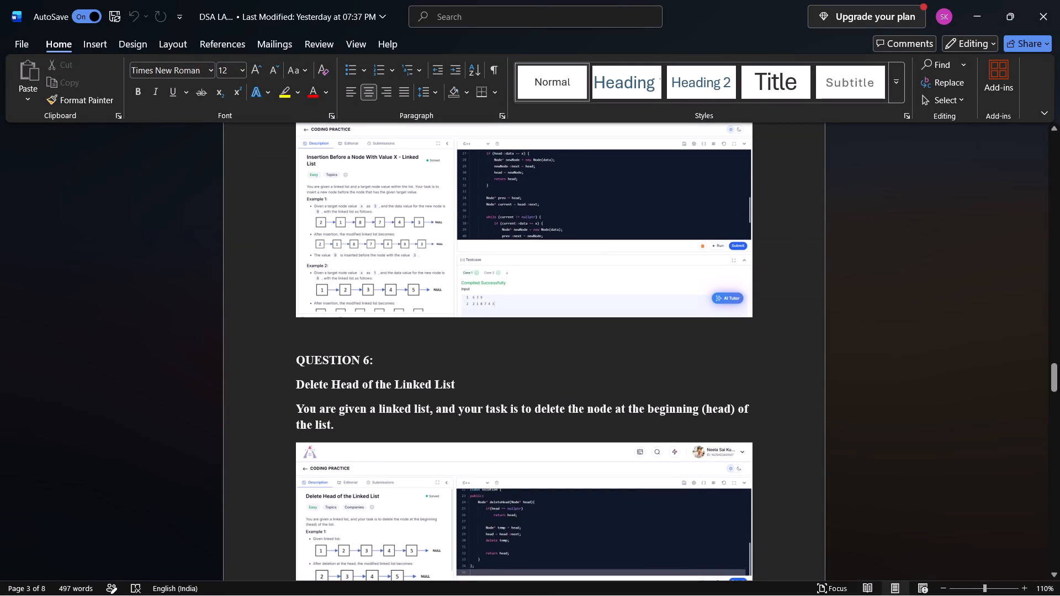
pyautogui.moveTo(297, 389); pyautogui.dragTo(295, 377)
pyautogui.moveTo(295, 377); pyautogui.dragTo(342, 423)
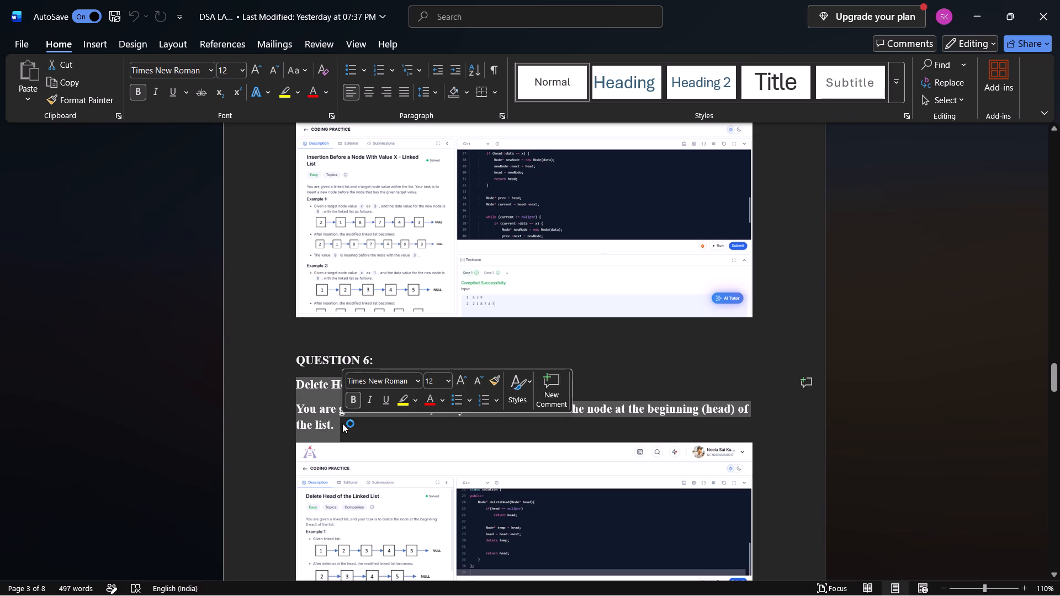
pyautogui.click(355, 402)
pyautogui.click(573, 366)
# Review the lab report from Question 6 back through the earlier questions and certificate to the cover page.
pyautogui.scroll(1, 573, 366)
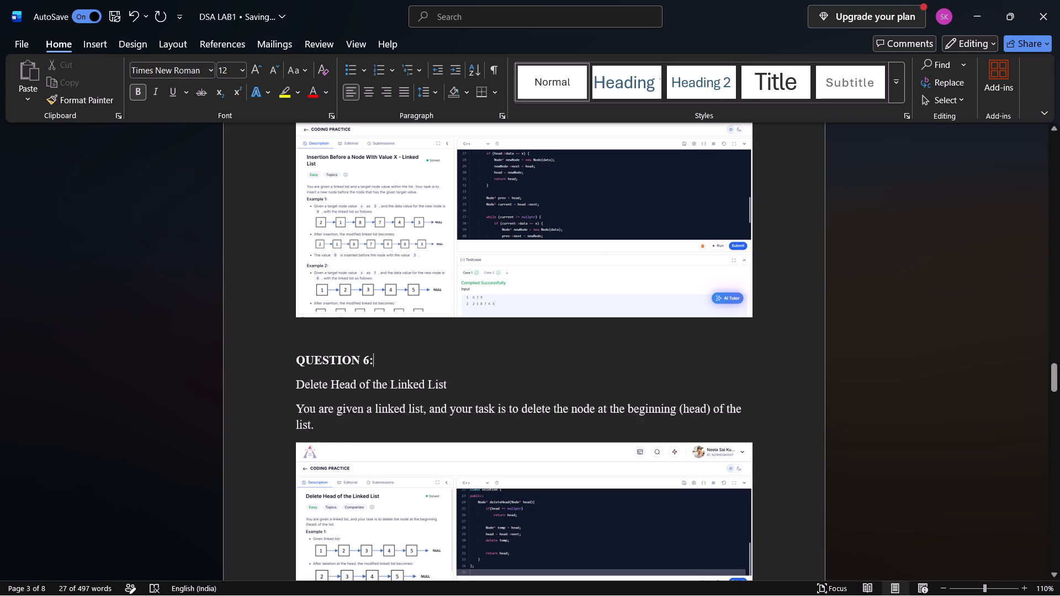
pyautogui.scroll(5, 573, 366)
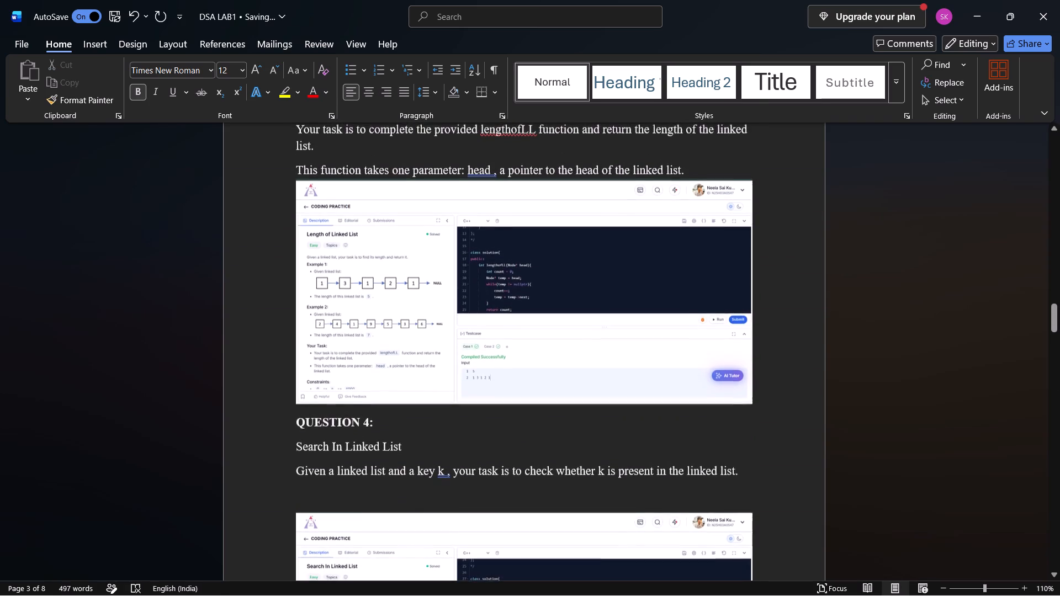
pyautogui.scroll(5, 580, 376)
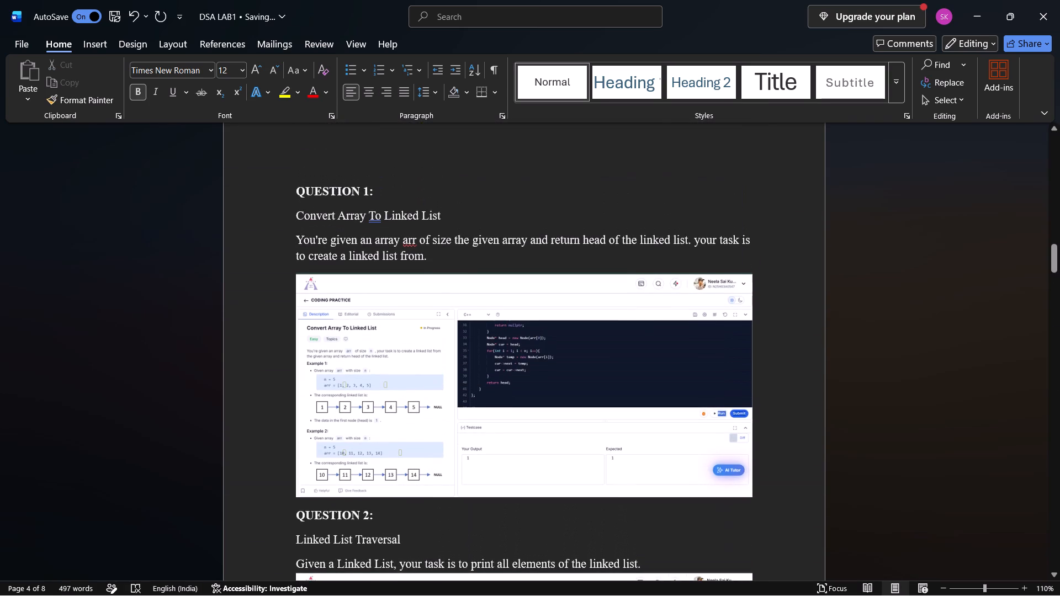
pyautogui.scroll(3, 639, 448)
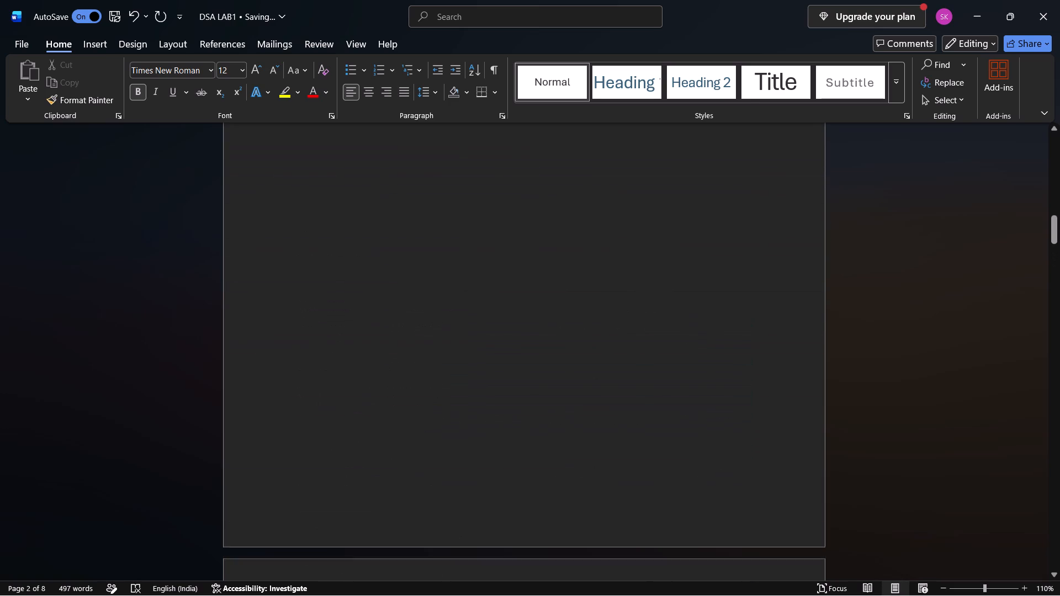
pyautogui.scroll(2, 639, 448)
pyautogui.scroll(-1, 639, 448)
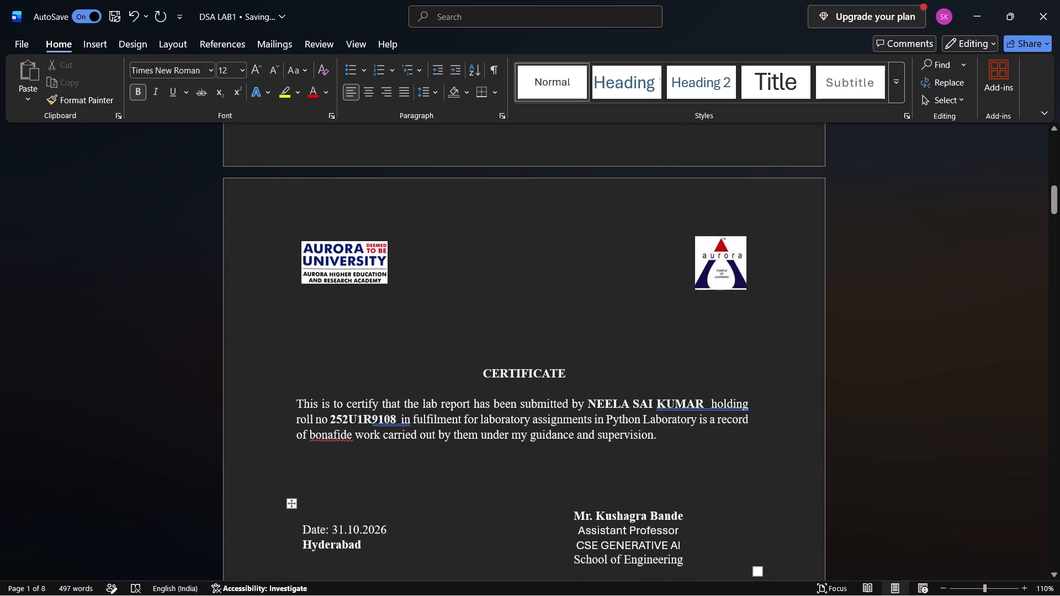
pyautogui.scroll(5, 639, 448)
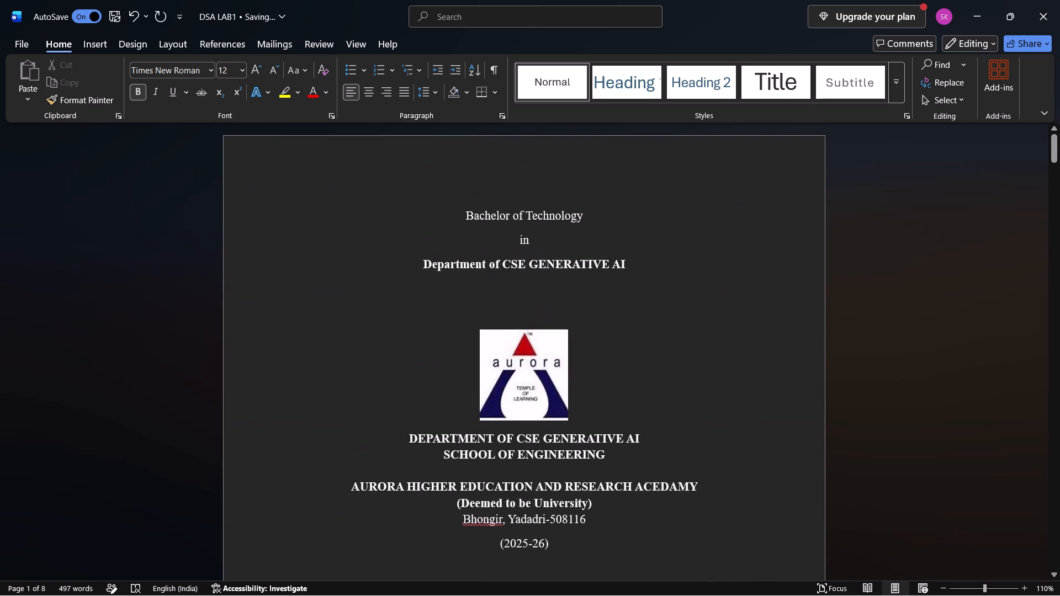
# Change the date on the certificate page to 01.11.2026.
pyautogui.scroll(-2, 617, 429)
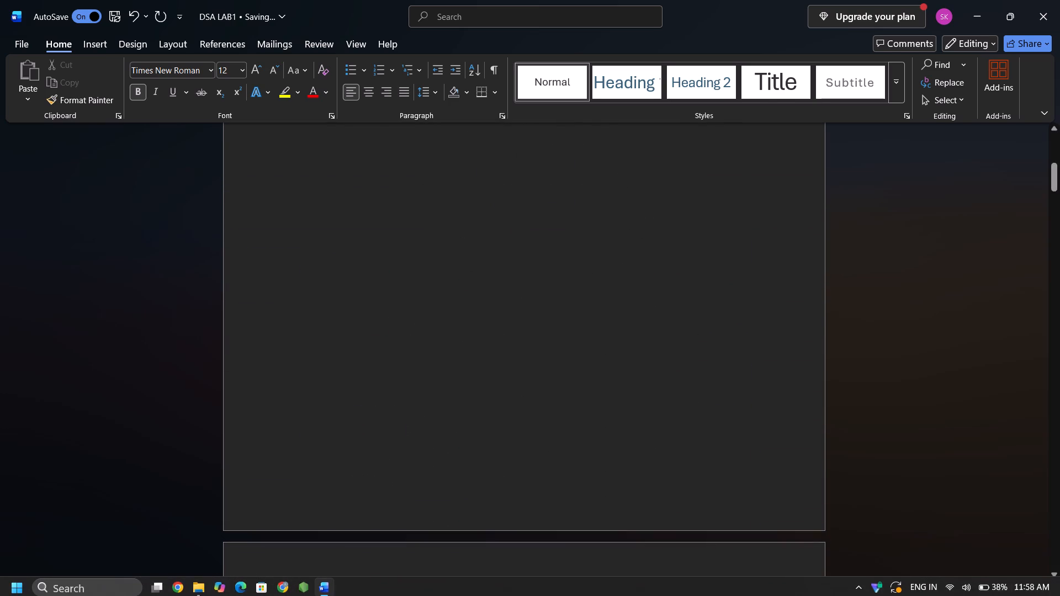
pyautogui.scroll(-2, 771, 413)
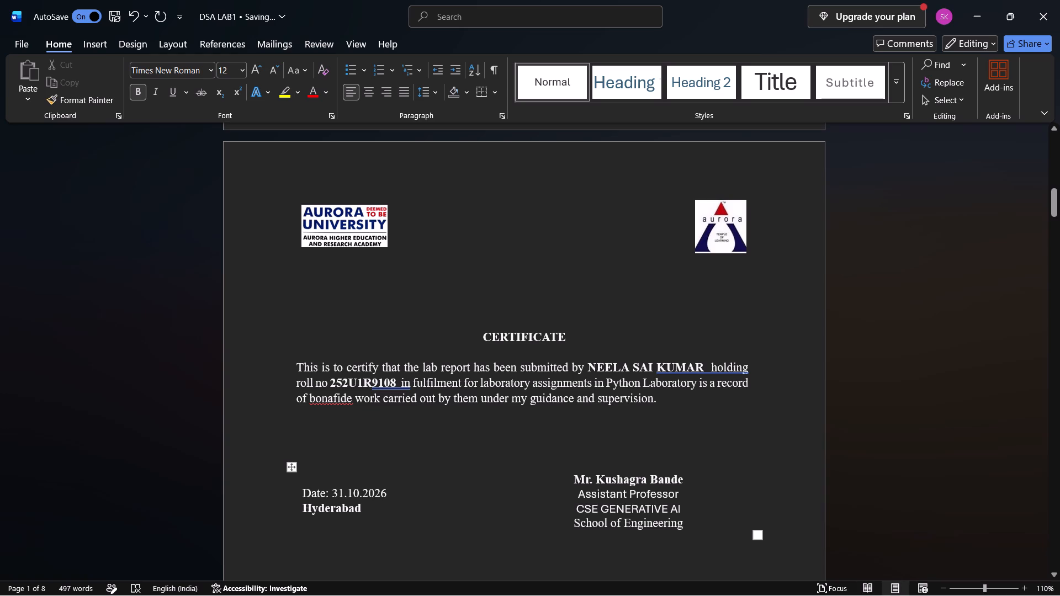
pyautogui.click(361, 491)
pyautogui.press('BackSpace')
pyautogui.press('BackSpace')
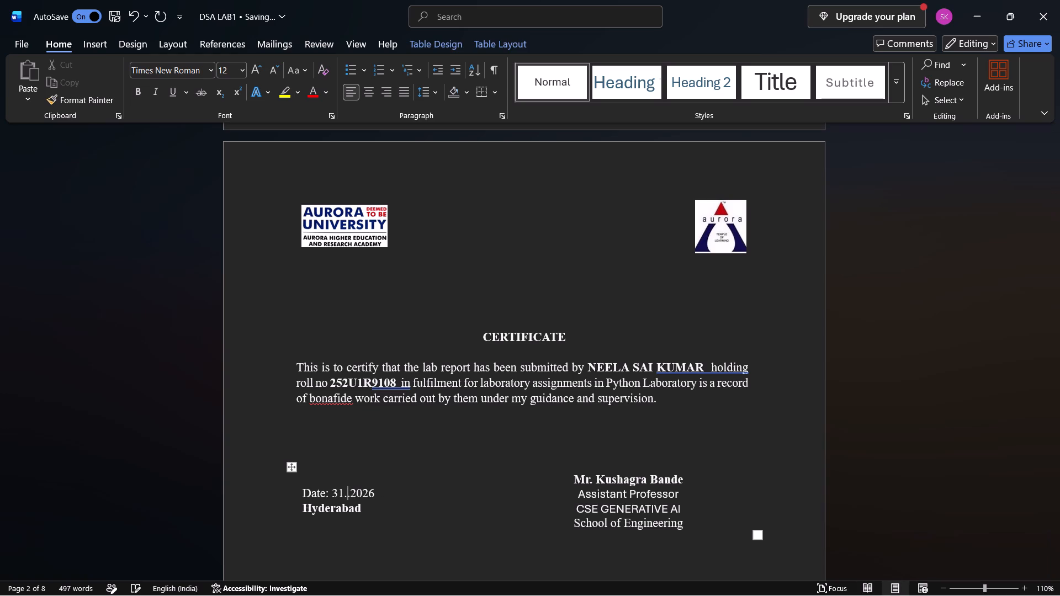
pyautogui.press('Left')
pyautogui.press('Left')
pyautogui.press('Right')
pyautogui.press('BackSpace')
pyautogui.press('BackSpace')
pyautogui.write('01')
pyautogui.press('Right')
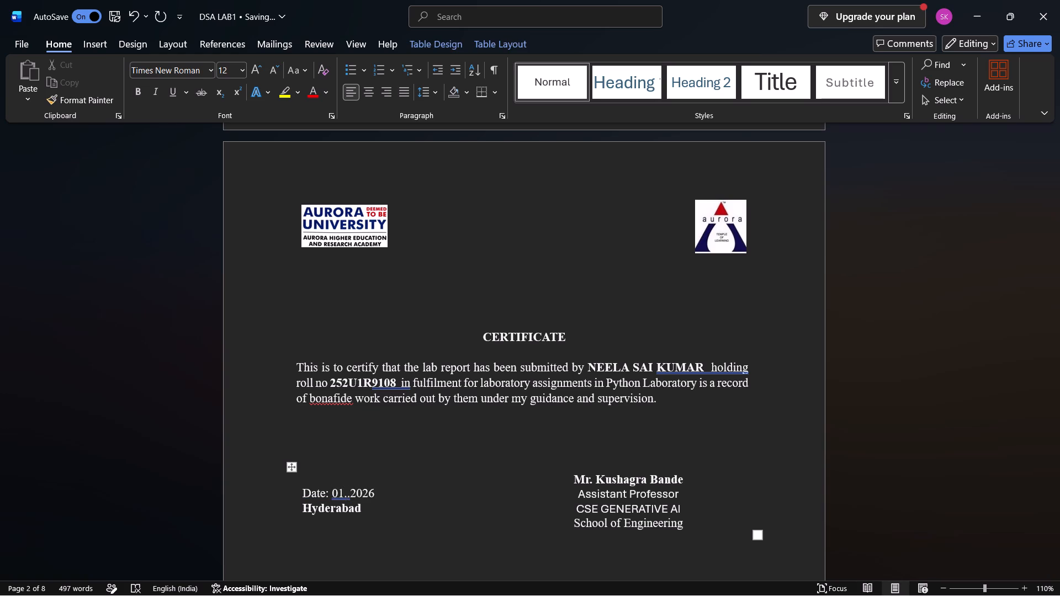
pyautogui.write('11')
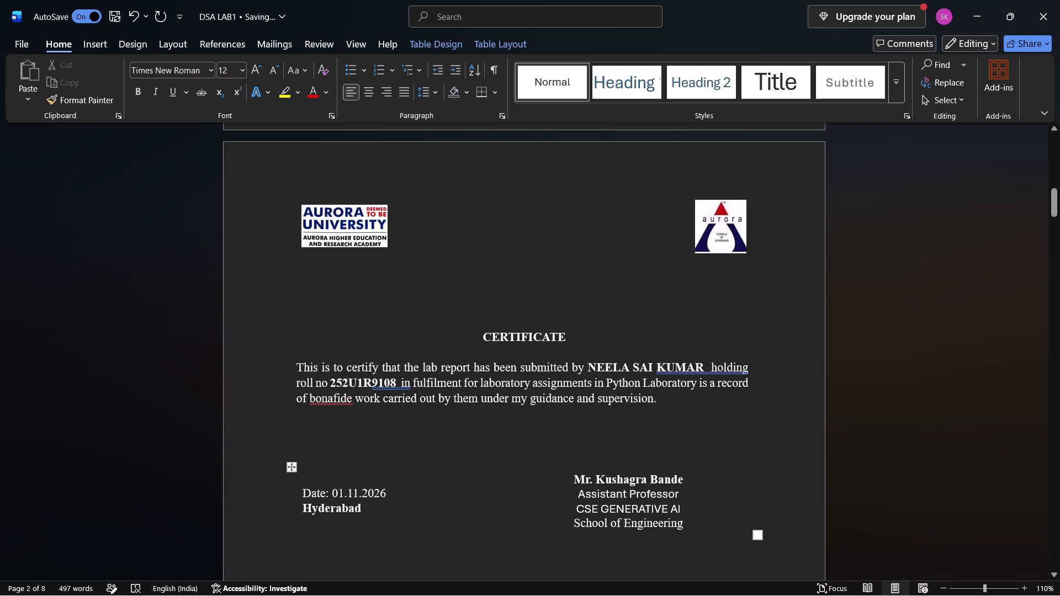
# Insert a line break between the Question 3 description and its screenshot.
pyautogui.scroll(-4, 410, 496)
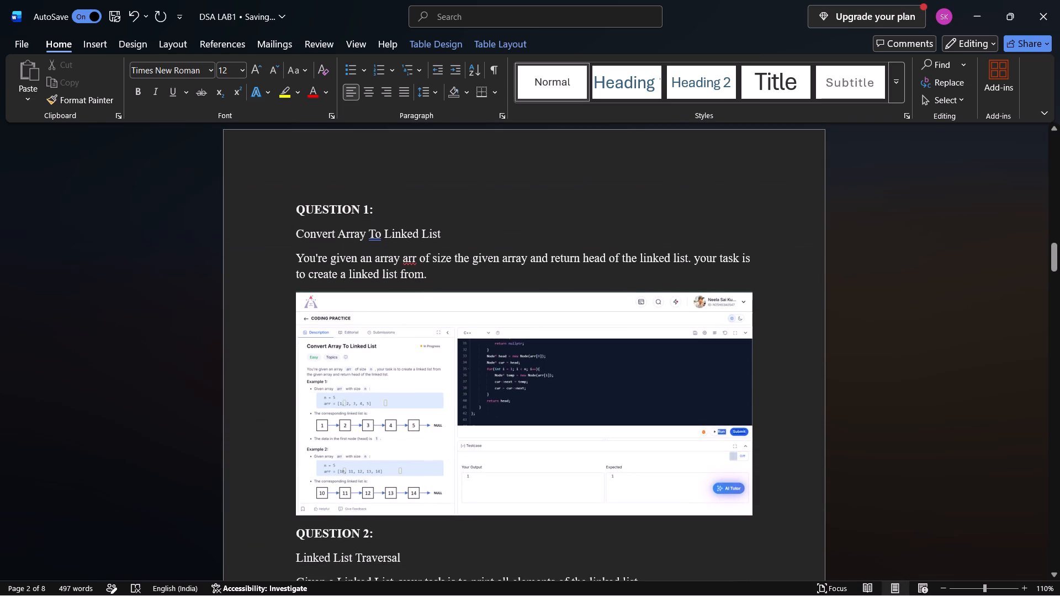
pyautogui.scroll(-2, 624, 518)
pyautogui.scroll(1, 563, 429)
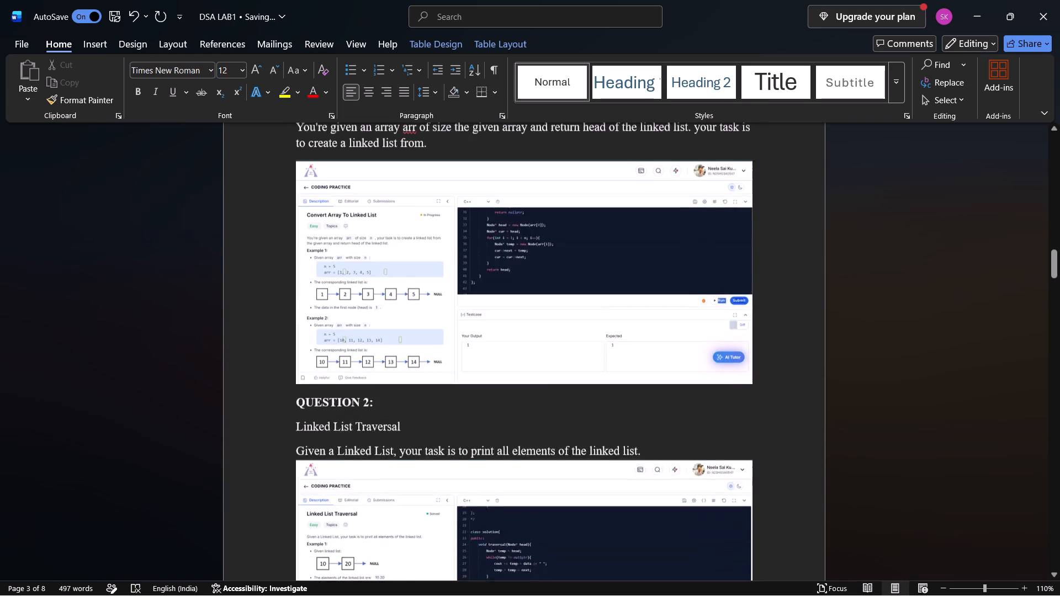
pyautogui.scroll(-3, 660, 394)
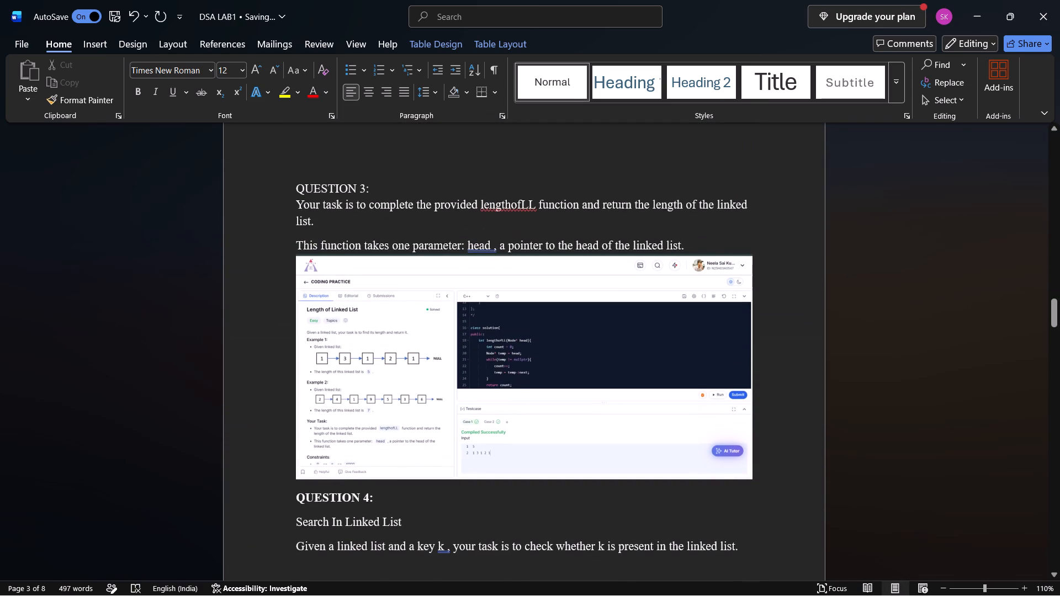
pyautogui.click(697, 248)
pyautogui.press('Return')
# Insert a line break between the Question 5 description and its screenshot.
pyautogui.scroll(-3, 697, 248)
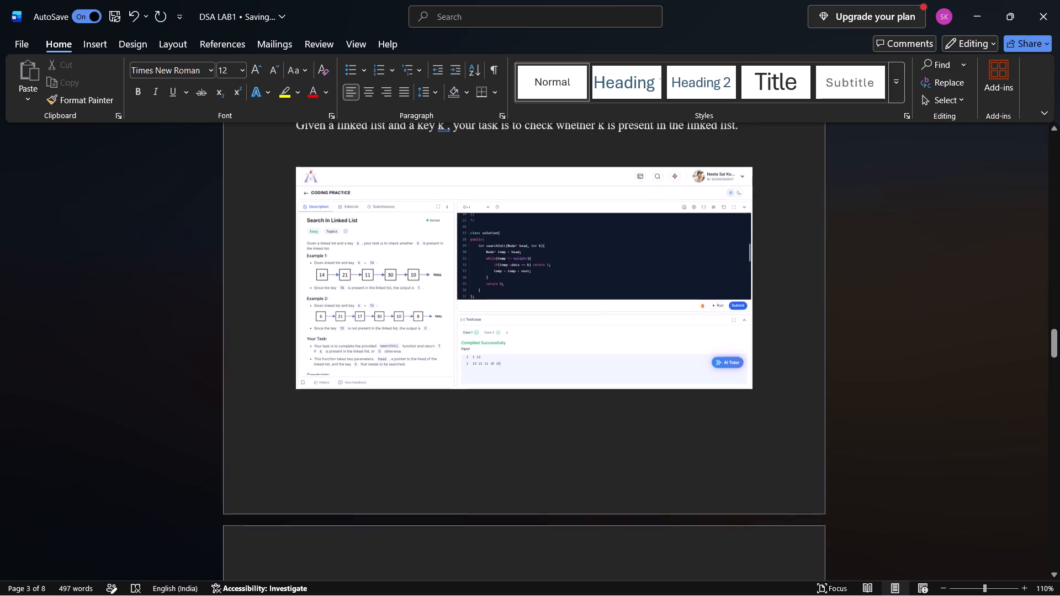
pyautogui.scroll(-2, 697, 248)
pyautogui.scroll(4, 697, 248)
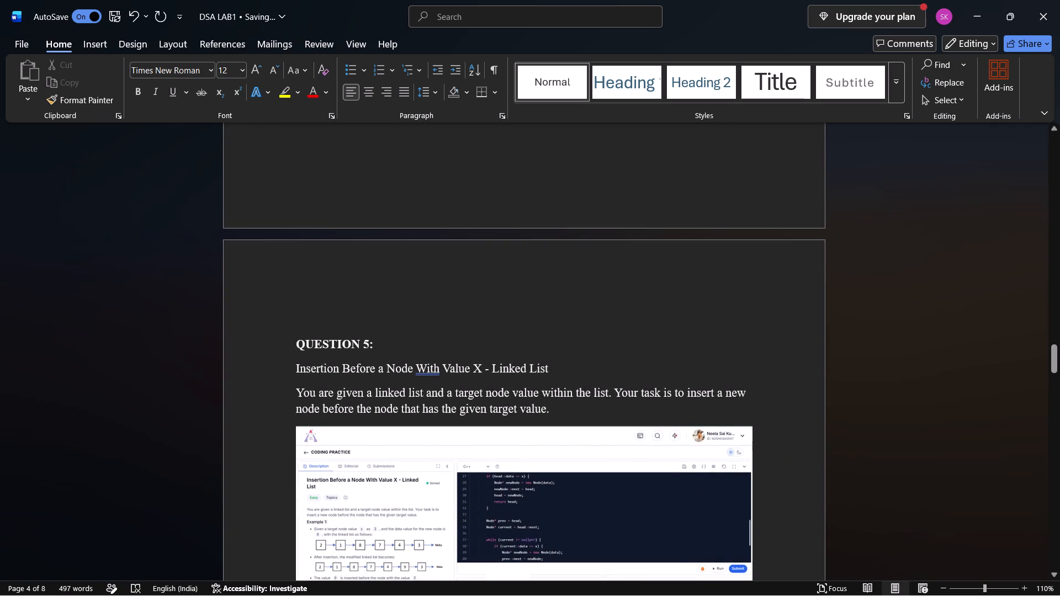
pyautogui.click(580, 408)
pyautogui.press('Return')
# Insert a line break between the Question 7 description and its screenshot.
pyautogui.scroll(-5, 580, 408)
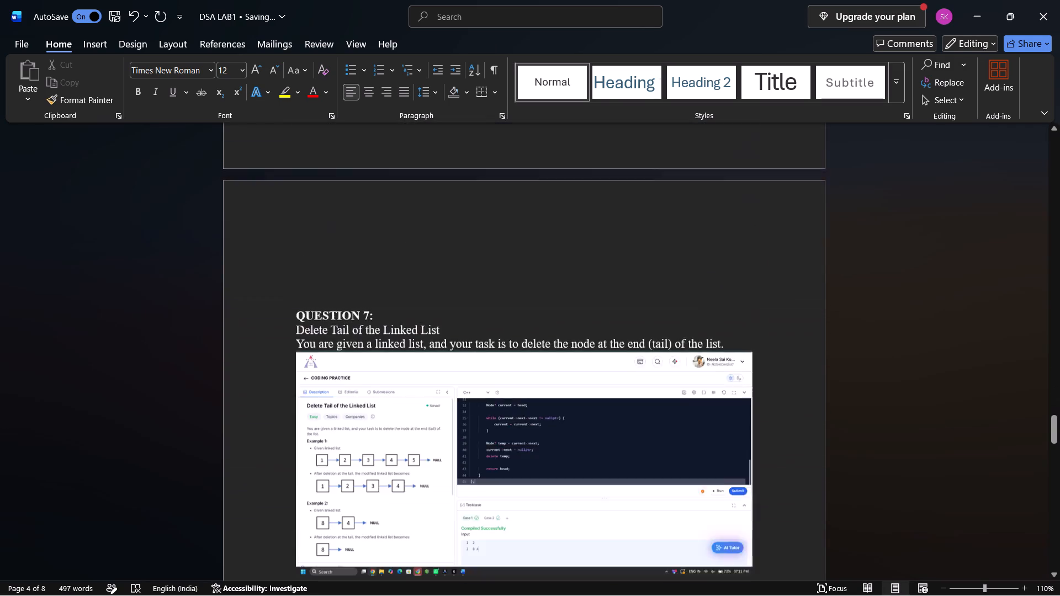
pyautogui.scroll(-1, 580, 408)
pyautogui.scroll(1, 580, 408)
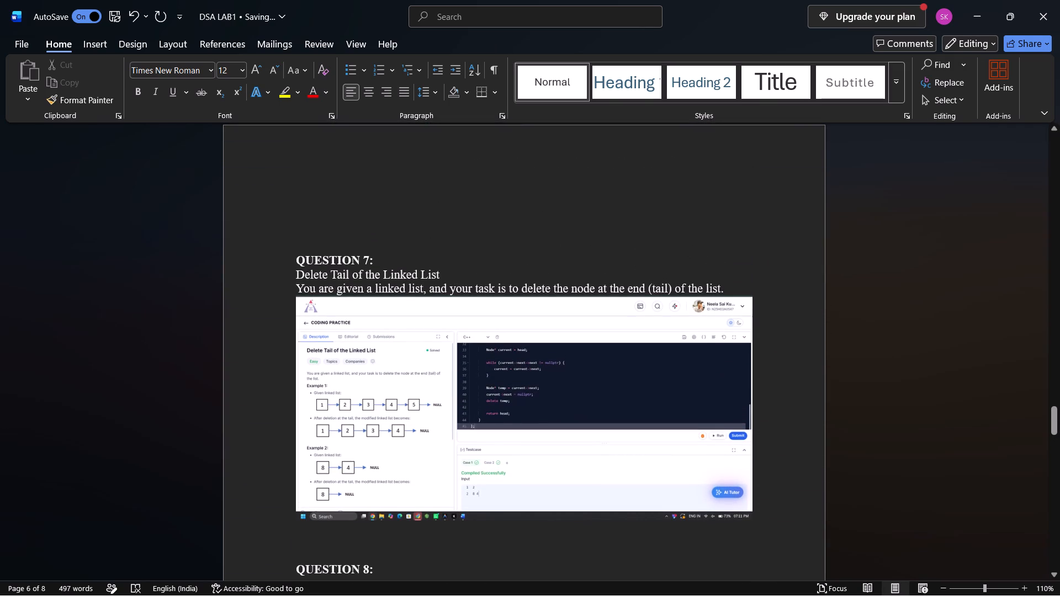
pyautogui.click(730, 287)
pyautogui.press('Return')
# Delete the extra blank lines above the QUESTION 9 heading and check the layout of the pages that follow.
pyautogui.scroll(-2, 730, 287)
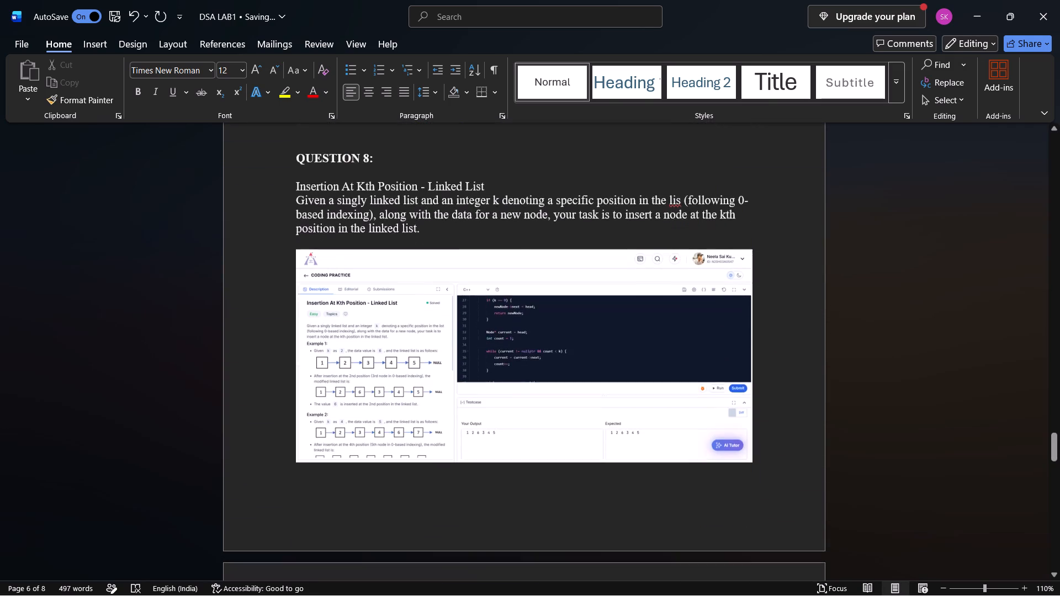
pyautogui.scroll(-4, 730, 287)
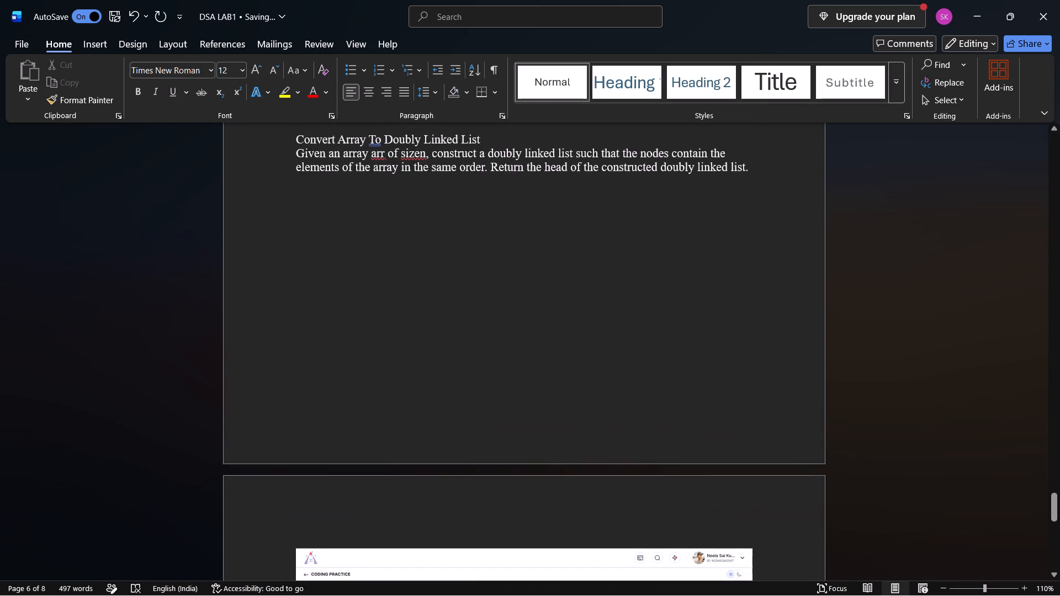
pyautogui.scroll(1, 730, 287)
pyautogui.scroll(-2, 624, 446)
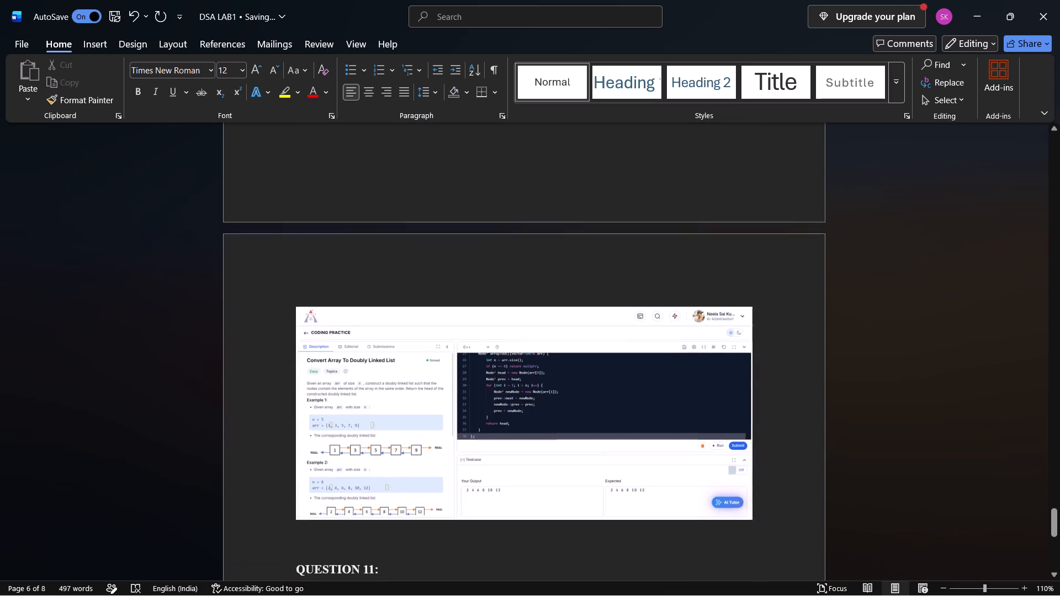
pyautogui.scroll(4, 540, 402)
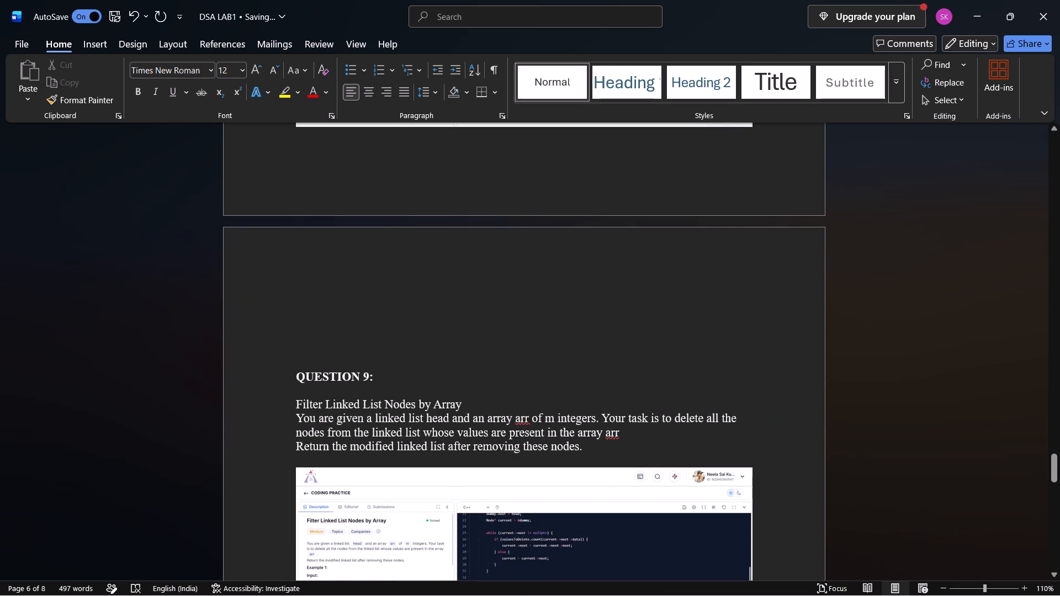
pyautogui.click(291, 360)
pyautogui.press('BackSpace')
pyautogui.press('BackSpace')
pyautogui.press('BackSpace')
pyautogui.press('BackSpace')
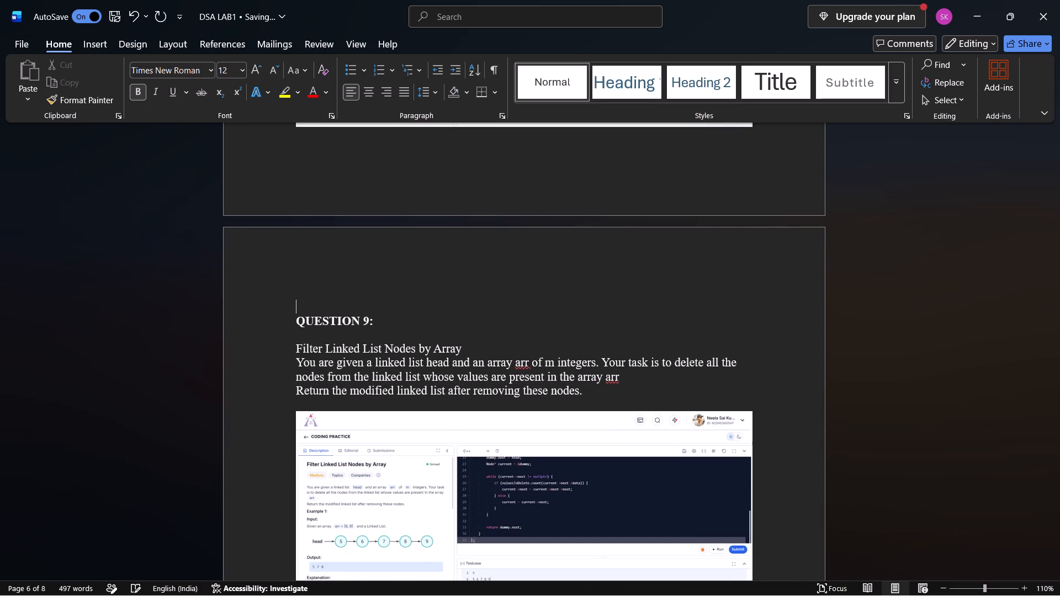
pyautogui.press('BackSpace')
pyautogui.scroll(-3, 440, 512)
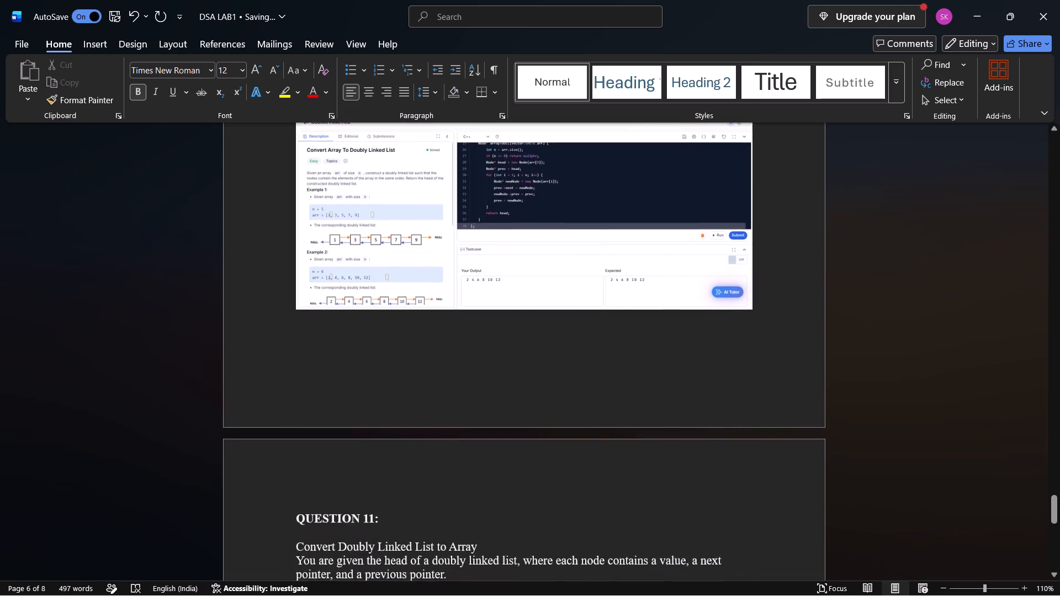
pyautogui.scroll(-2, 440, 512)
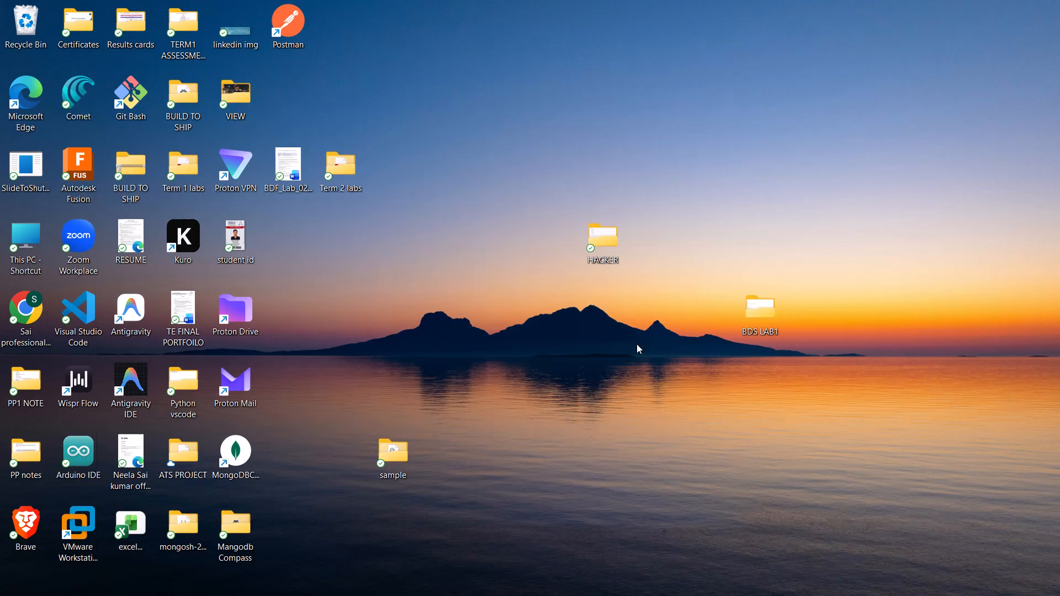
# Switch to Google Chrome and open the bookmarked NxtWave learning site.
pyautogui.doubleClick(17, 299)
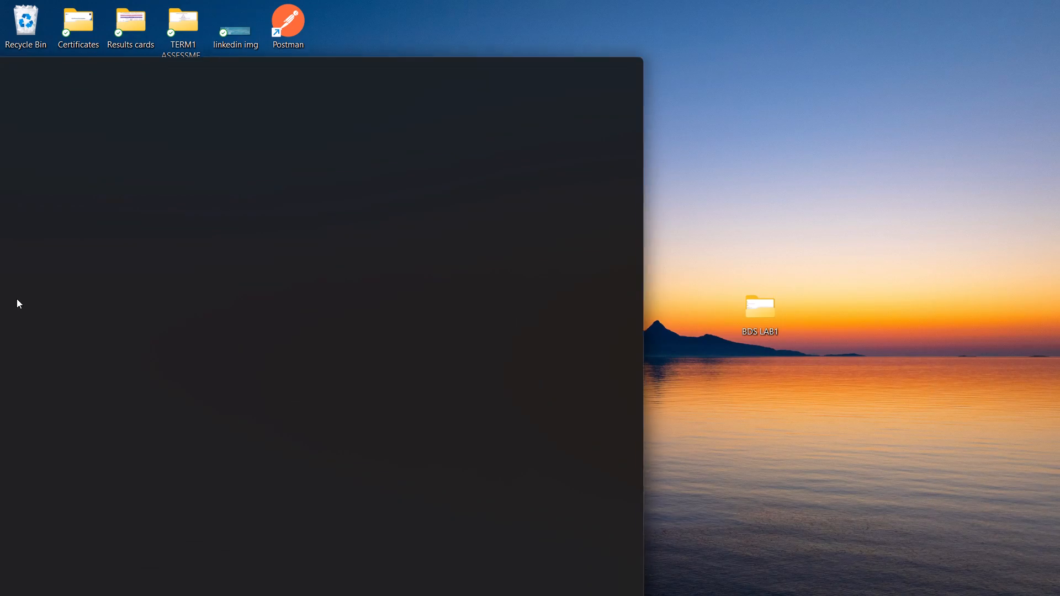
pyautogui.click(585, 73)
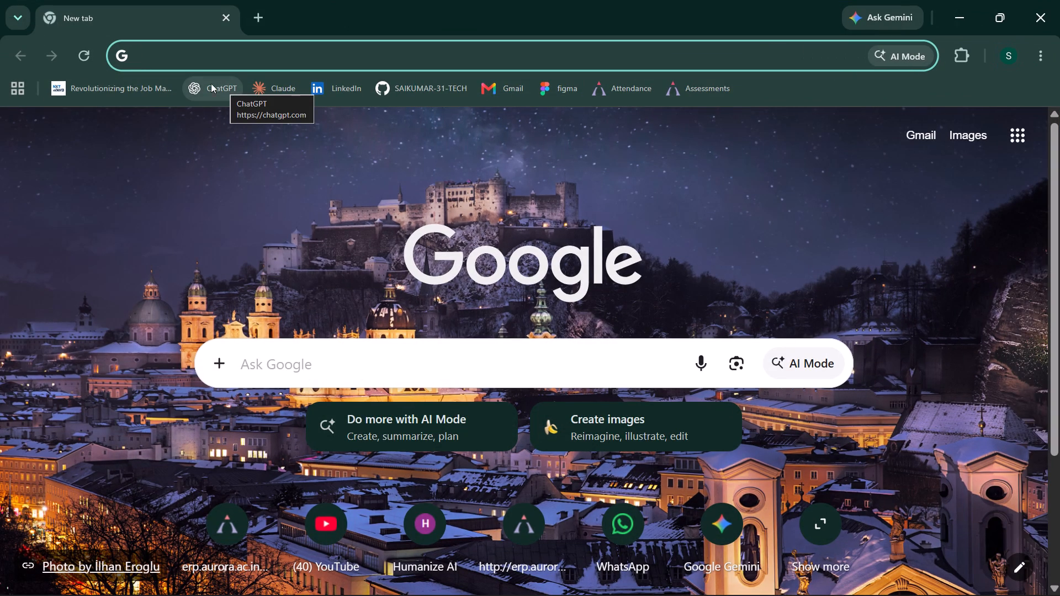
pyautogui.click(156, 88)
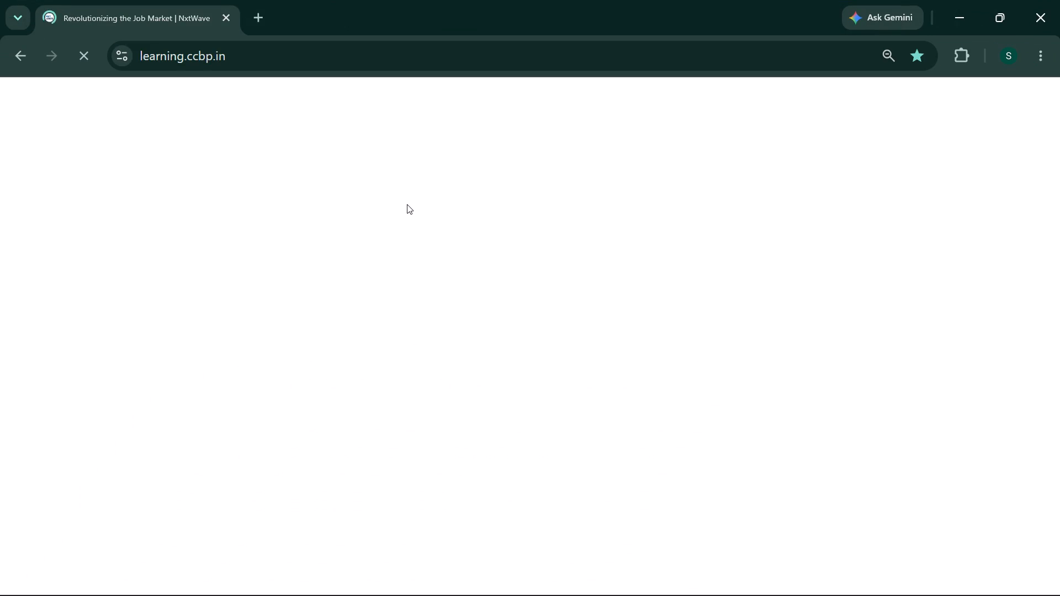
# Open the bookmarked Aurora University Assessments page in a new tab.
pyautogui.click(267, 18)
pyautogui.click(688, 90)
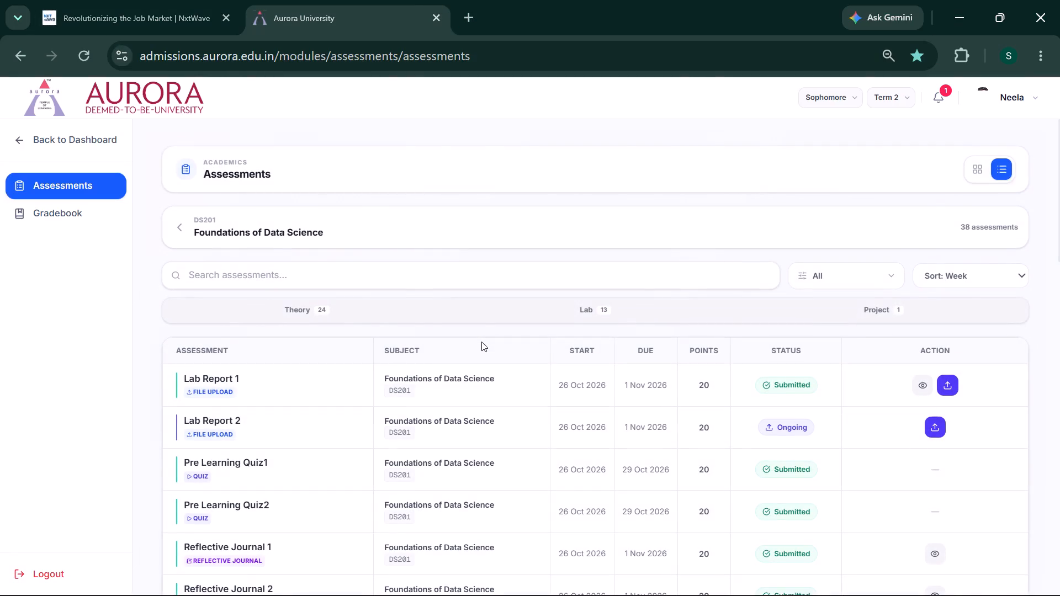
# Look through the Foundations of Data Science assessment list and go back to the course overview.
pyautogui.scroll(-3, 481, 342)
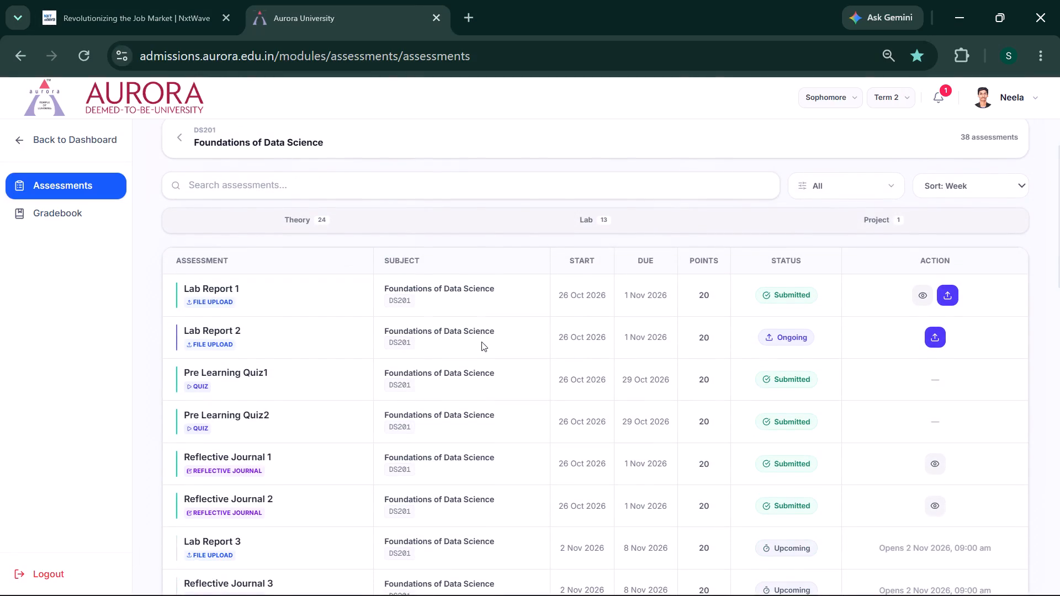
pyautogui.scroll(-1, 481, 342)
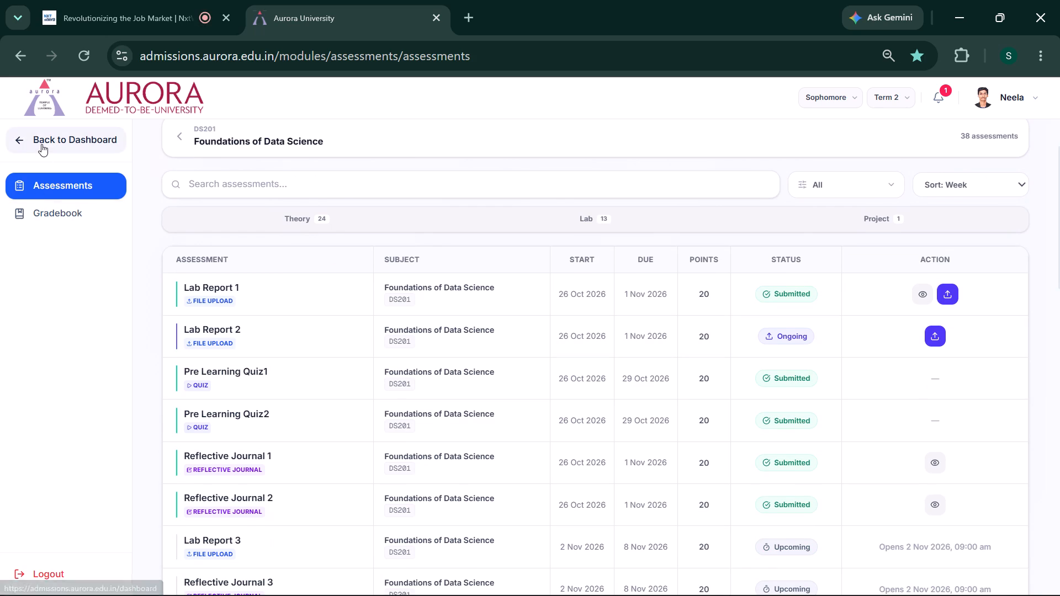
pyautogui.click(188, 142)
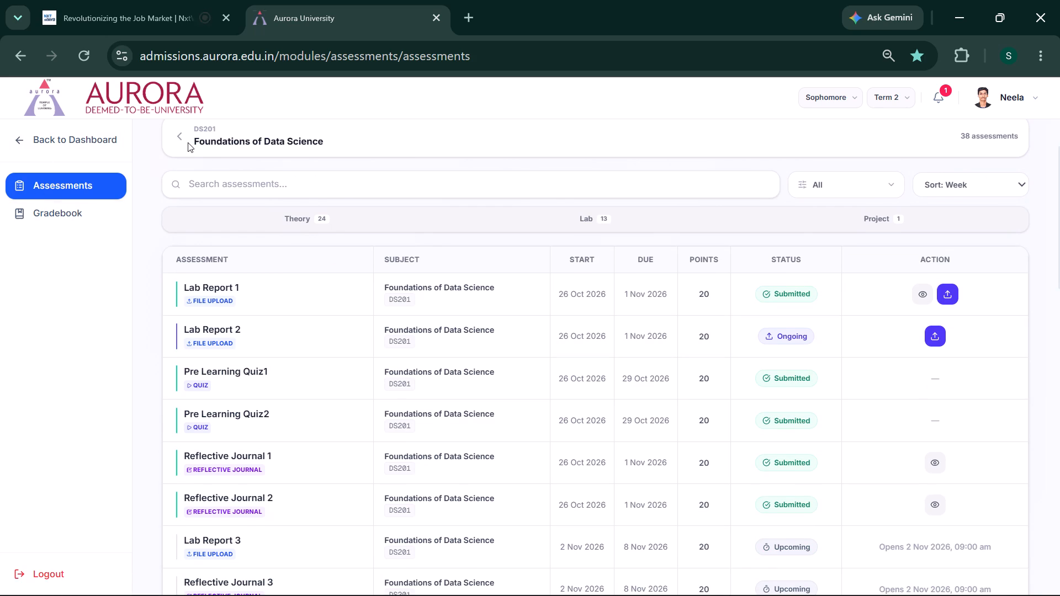
pyautogui.scroll(-3, 425, 416)
pyautogui.scroll(5, 425, 416)
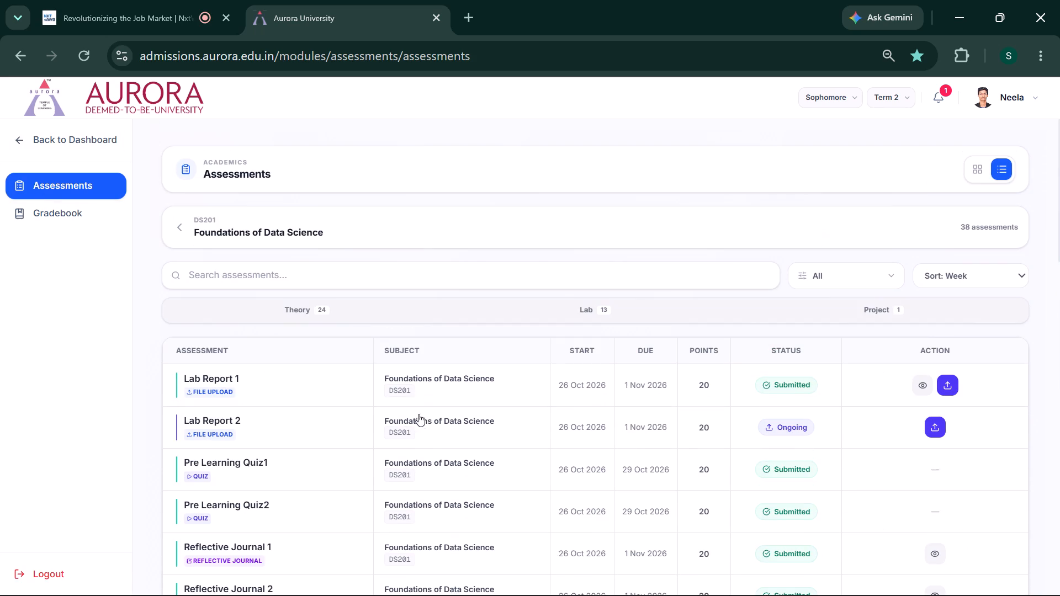
pyautogui.click(182, 226)
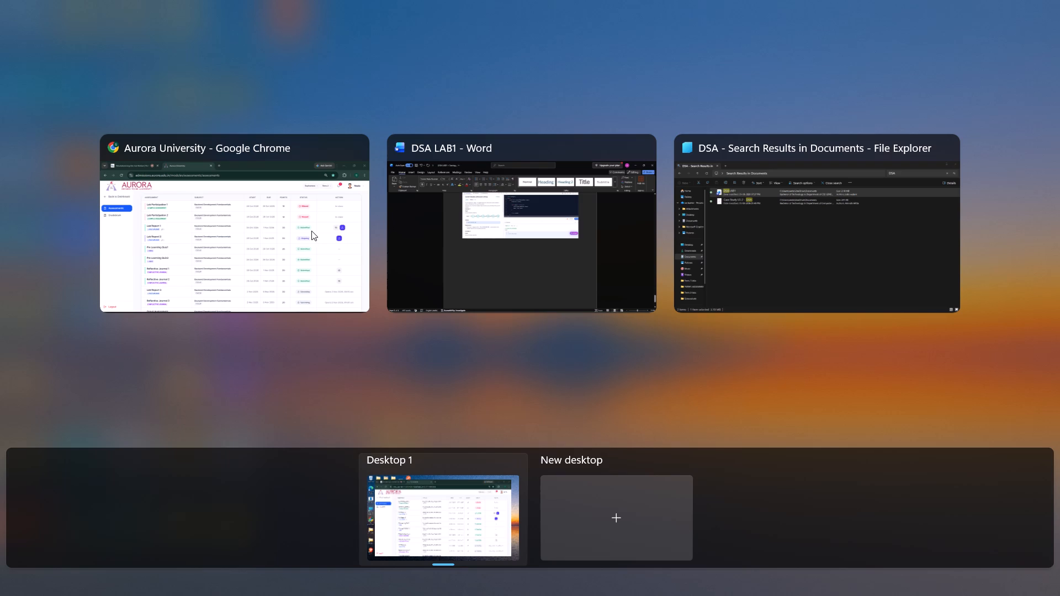
# Return to Google Chrome, open the NxtWave learning tab and submit the Face ID verification.
pyautogui.click(224, 249)
pyautogui.click(60, 0)
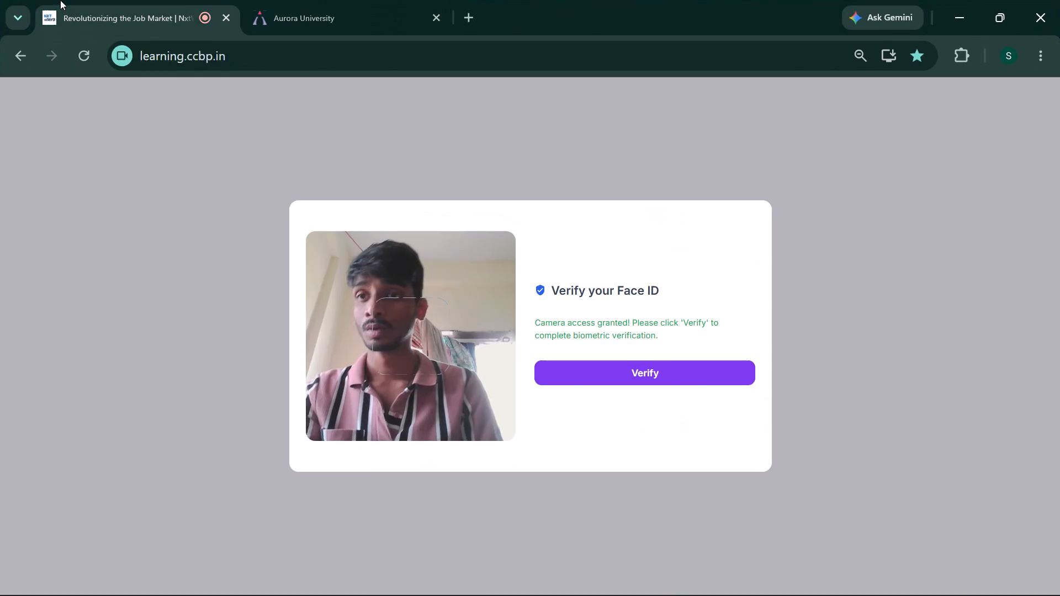
pyautogui.click(675, 370)
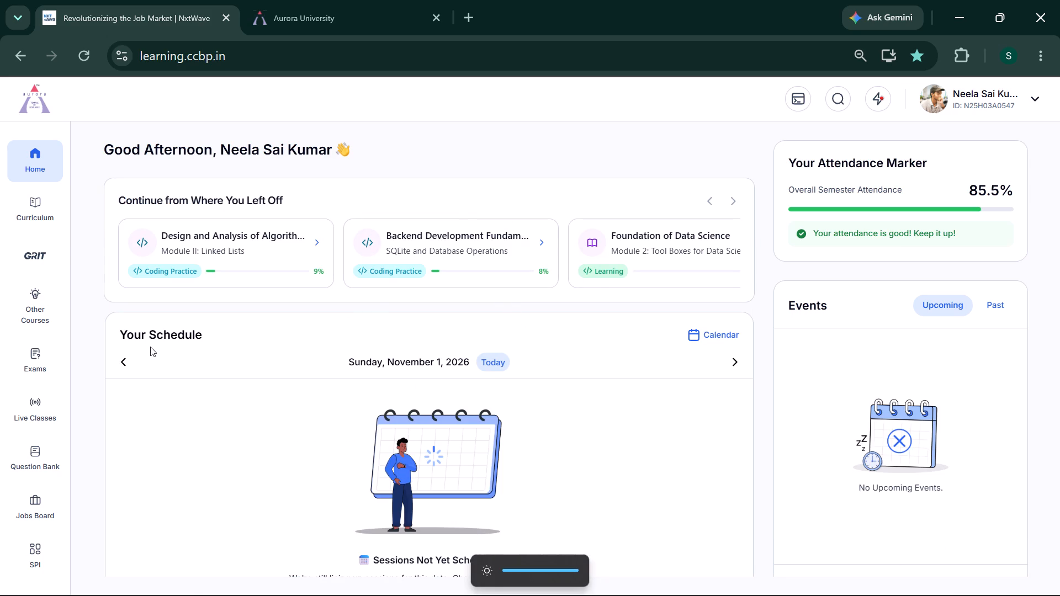
# Show the schedule for Saturday, October 31, 2026 and expand the details of the 9:20 AM Introduction to Express JS practice session.
pyautogui.click(123, 365)
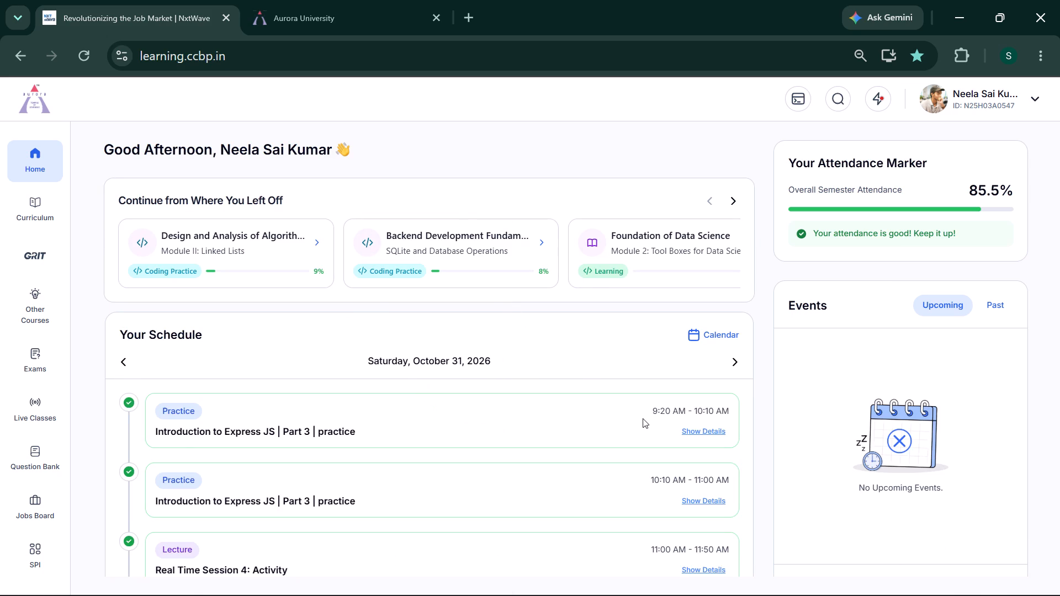
pyautogui.scroll(-5, 643, 418)
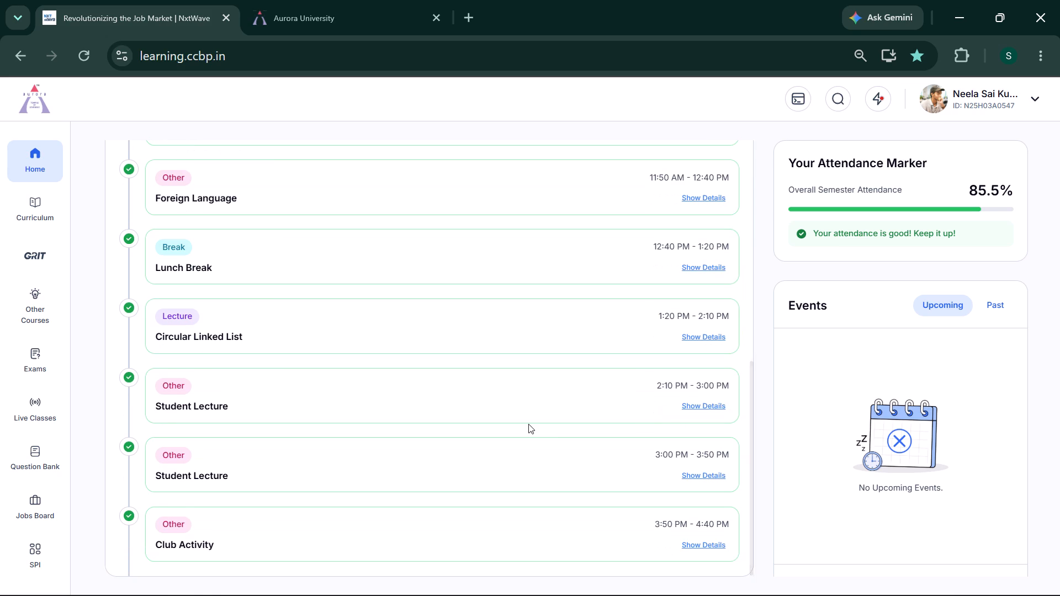
pyautogui.scroll(3, 528, 424)
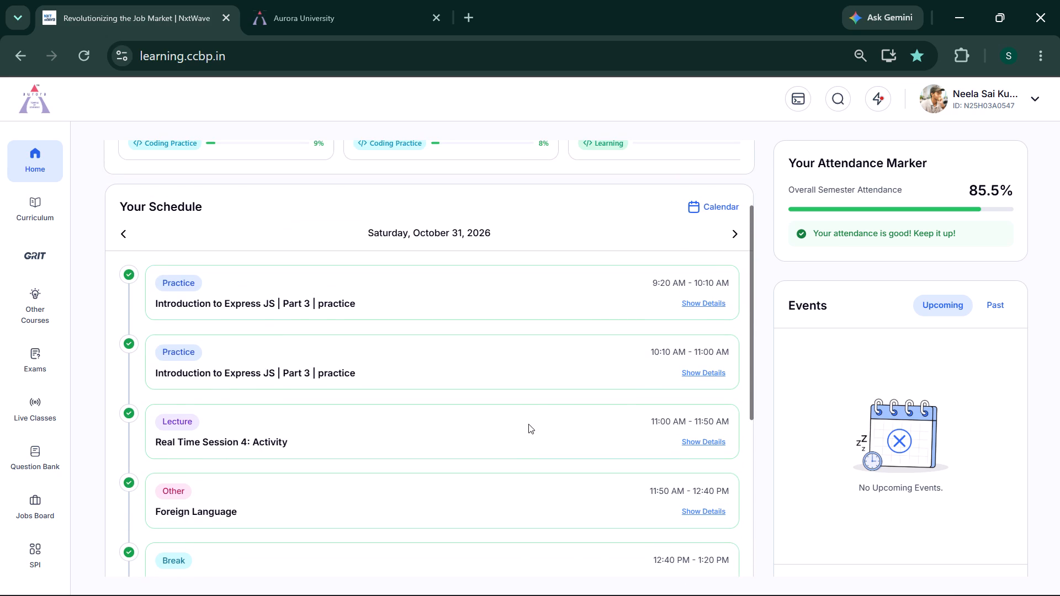
pyautogui.scroll(-1, 680, 385)
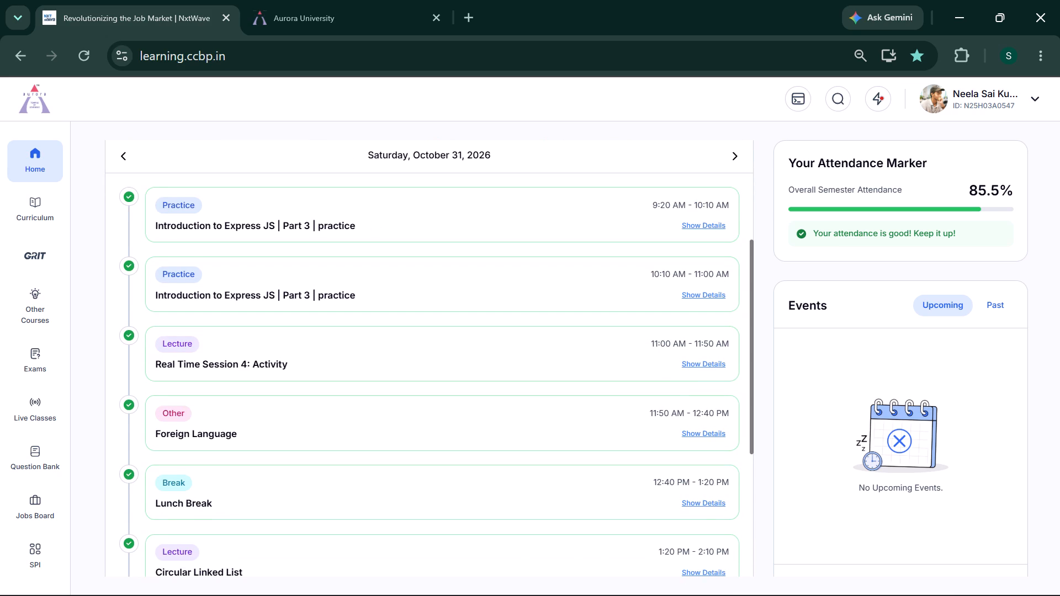
pyautogui.click(694, 220)
pyautogui.scroll(-1, 577, 288)
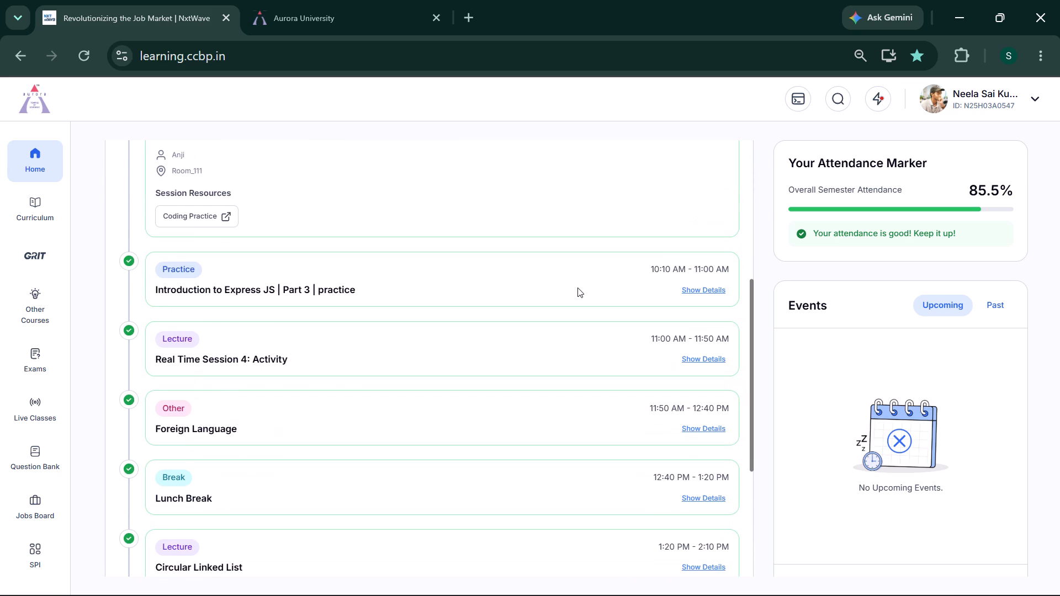
# Expand the details of the 1:20 PM Circular Linked List lecture and open its session resource.
pyautogui.scroll(-2, 694, 312)
pyautogui.scroll(-1, 696, 437)
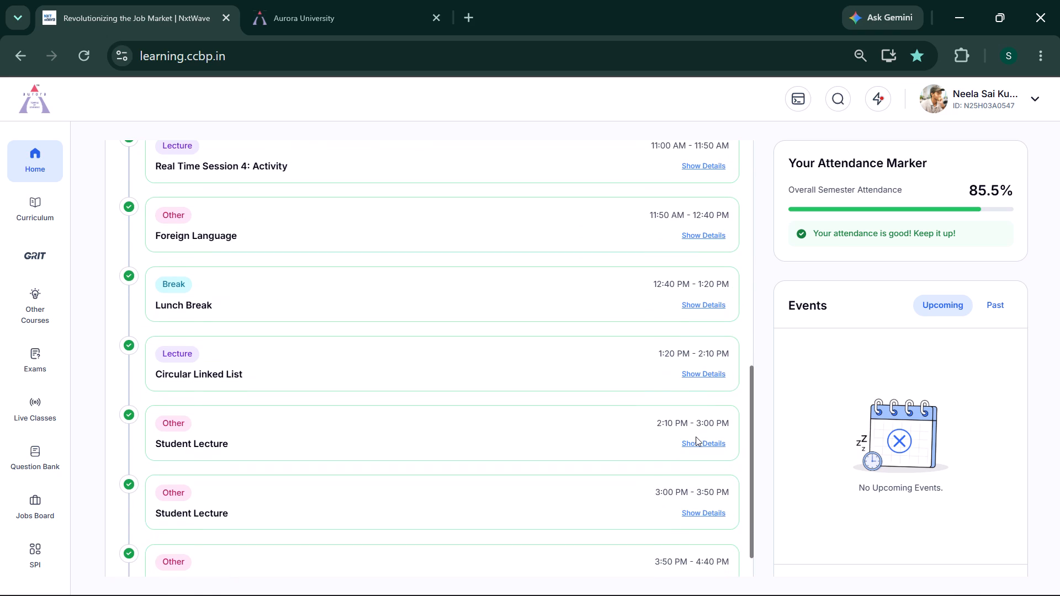
pyautogui.click(718, 378)
pyautogui.click(202, 466)
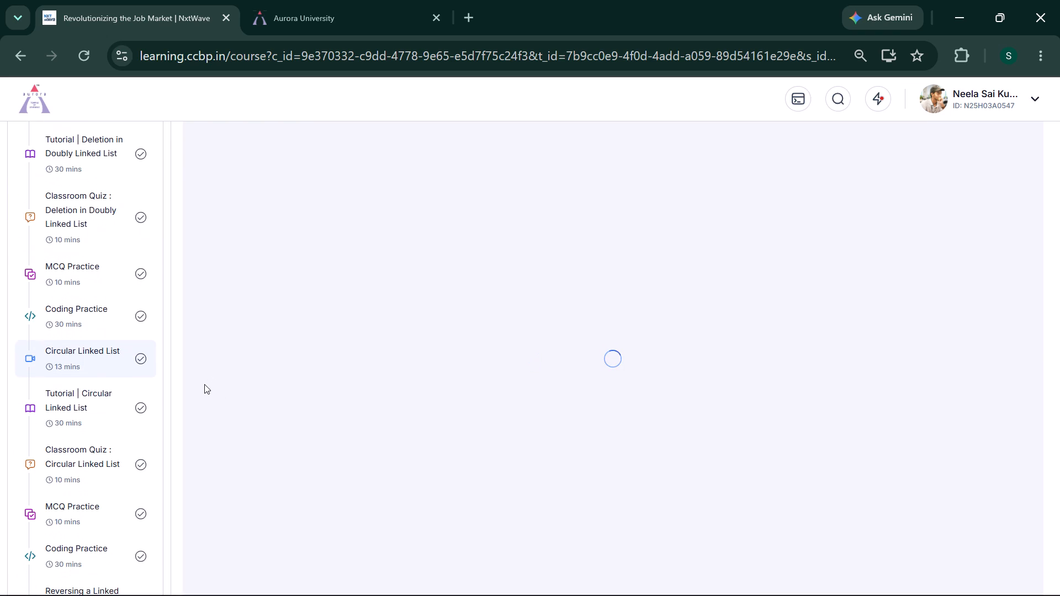
# In Module II: Linked Lists, view the coding practice sets for doubly linked list deletion and insertion.
pyautogui.click(112, 370)
pyautogui.click(110, 316)
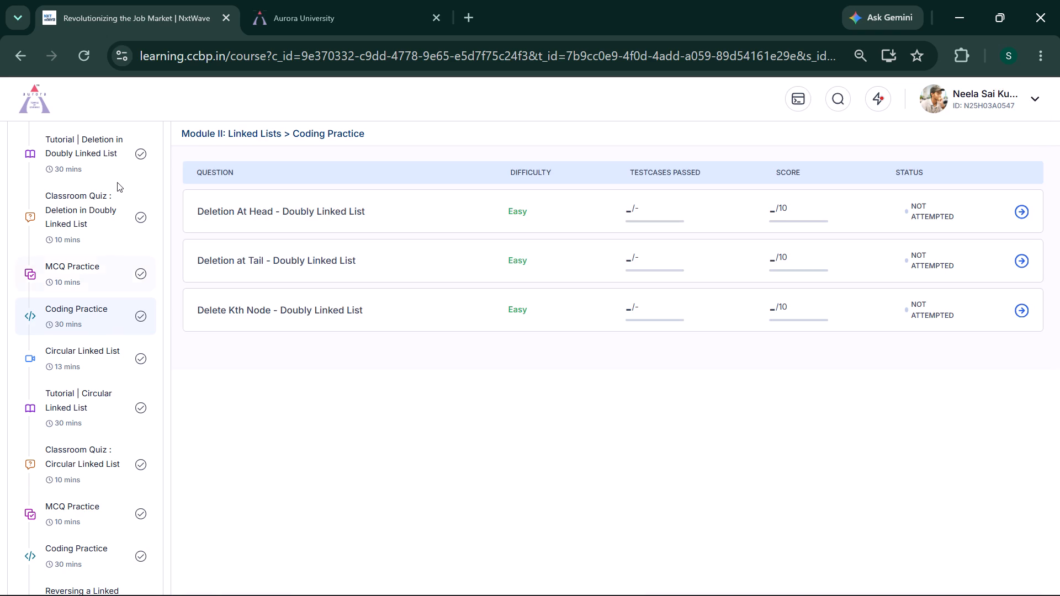
pyautogui.scroll(2, 117, 182)
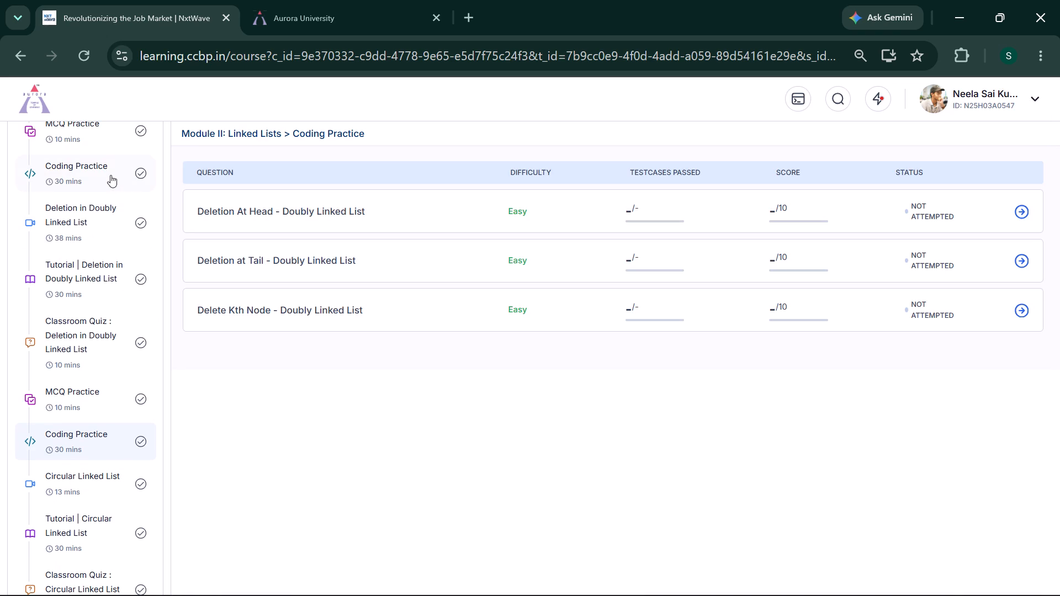
pyautogui.click(106, 175)
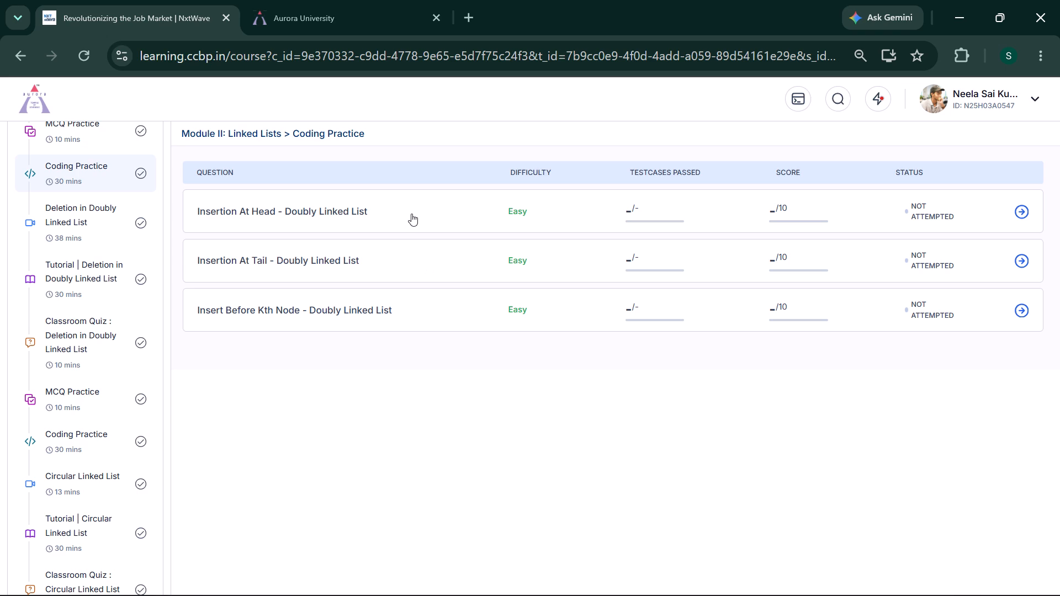
# Check QUESTION 11 in the DSA LAB1 Word document against the Linked Lists module outline in Google Chrome.
pyautogui.click(606, 211)
pyautogui.scroll(1, 573, 243)
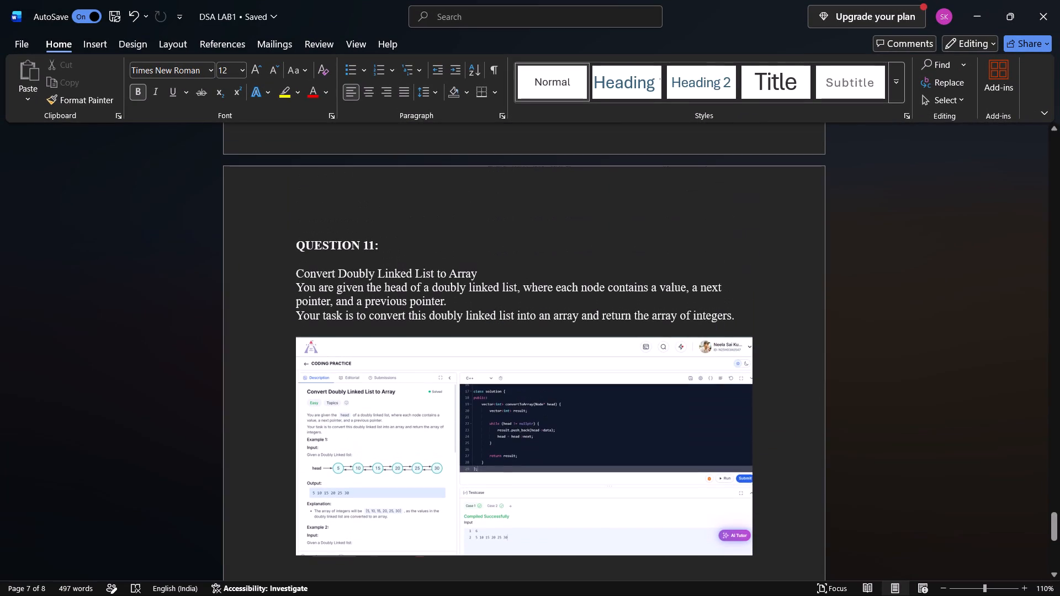
pyautogui.click(581, 157)
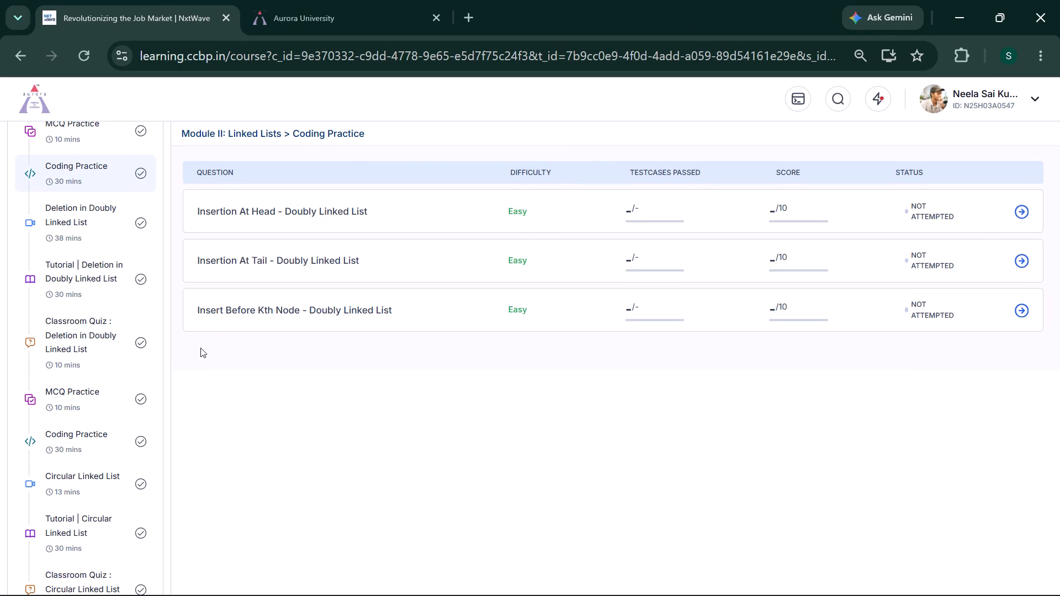
pyautogui.scroll(-2, 86, 391)
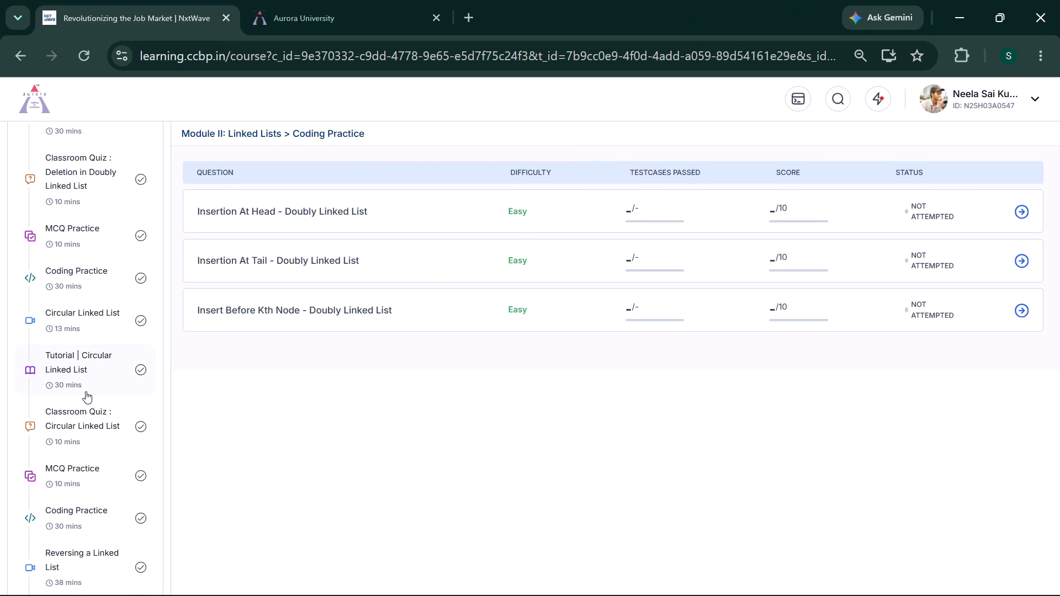
pyautogui.scroll(-3, 86, 391)
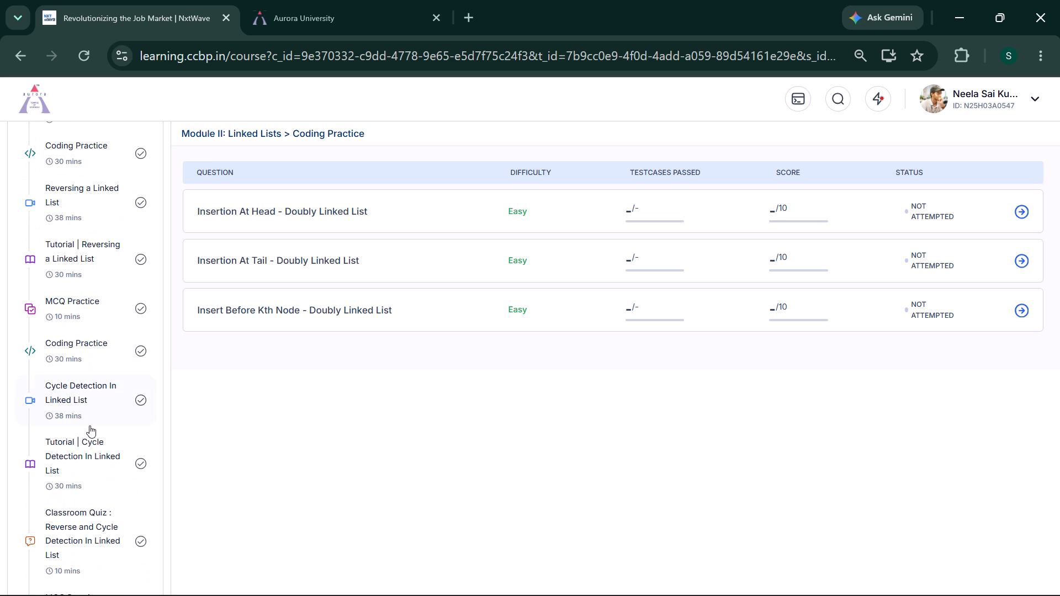
# Switch to the DSA LAB1 document in Word and review its questions, cover page and certificate page.
pyautogui.click(498, 290)
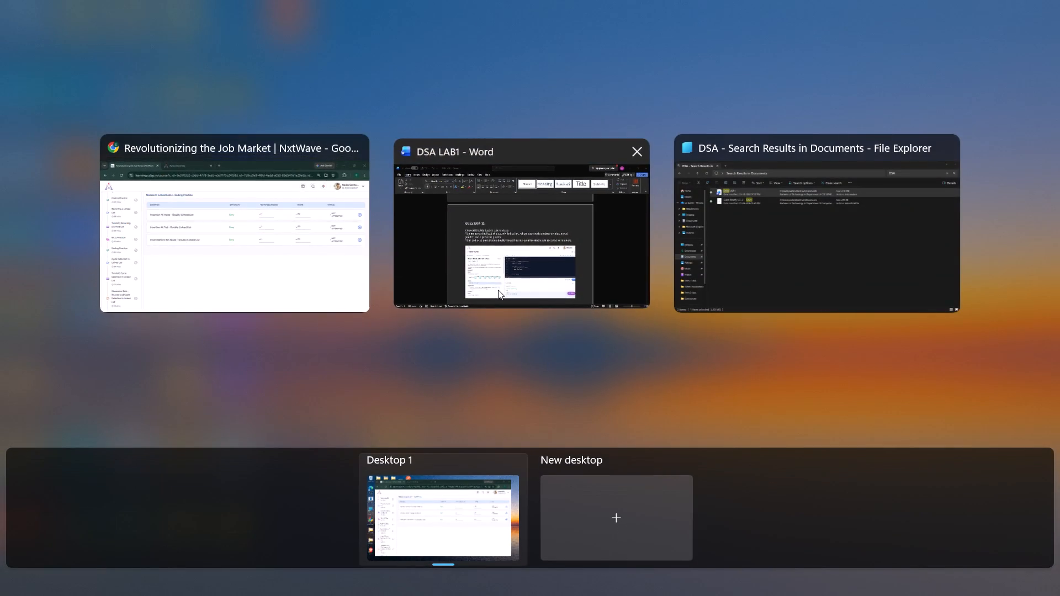
pyautogui.scroll(11, 571, 259)
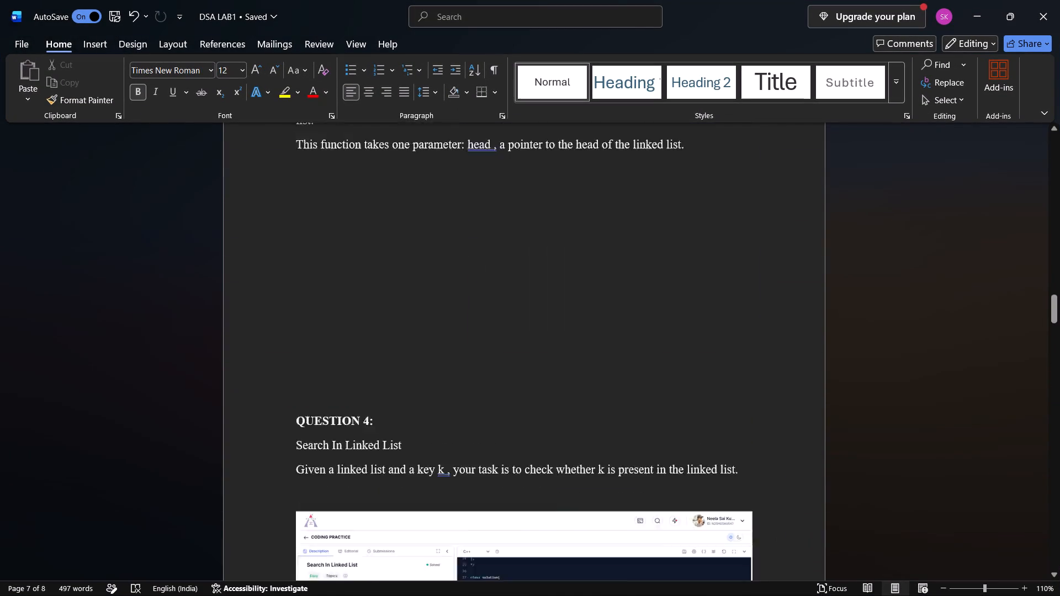
pyautogui.scroll(4, 571, 259)
pyautogui.scroll(-1, 571, 259)
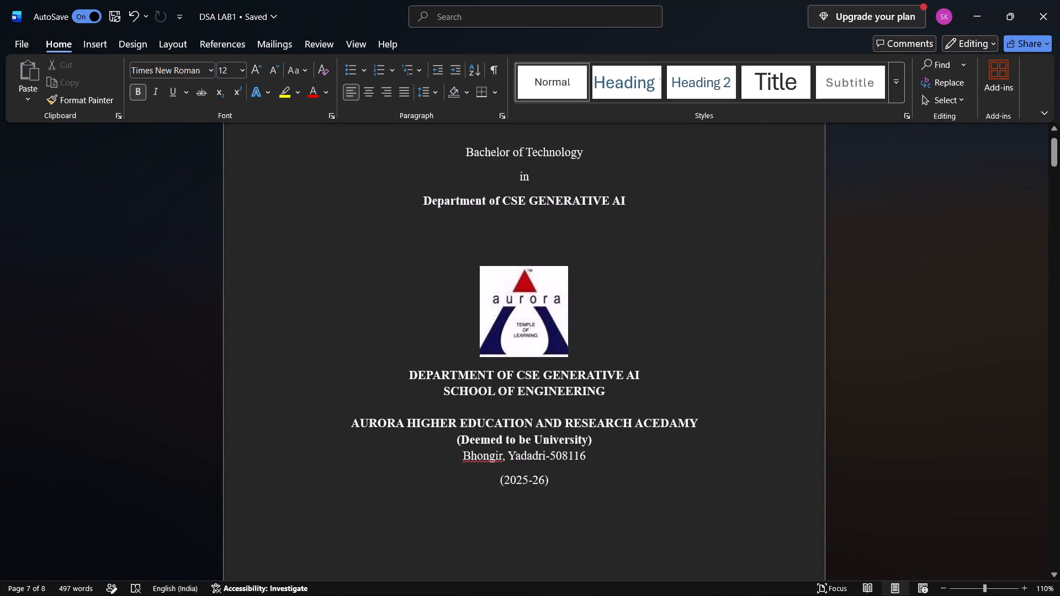
pyautogui.scroll(-3, 689, 332)
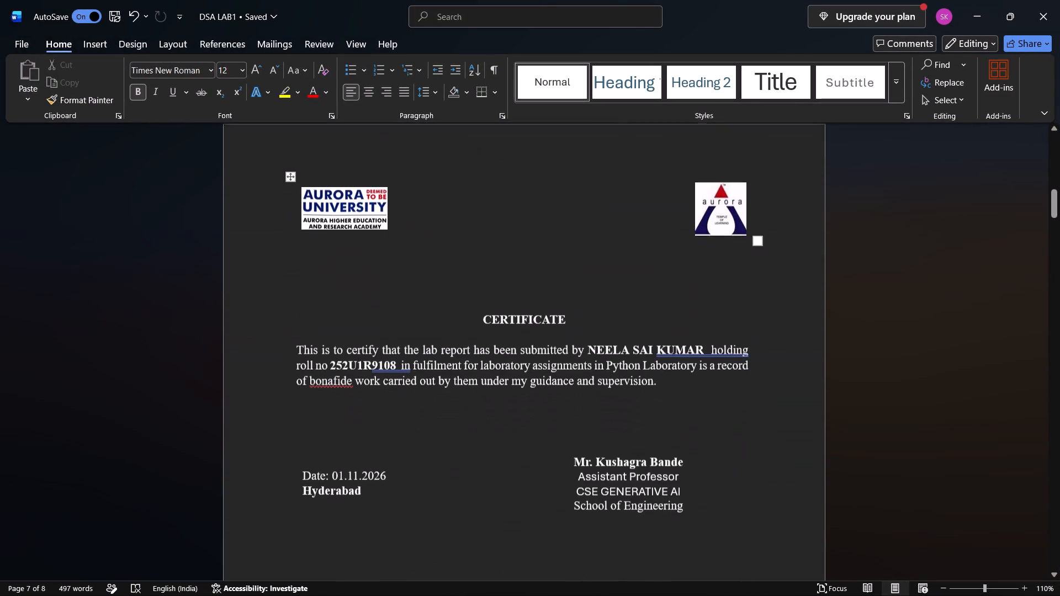
pyautogui.scroll(-2, 689, 332)
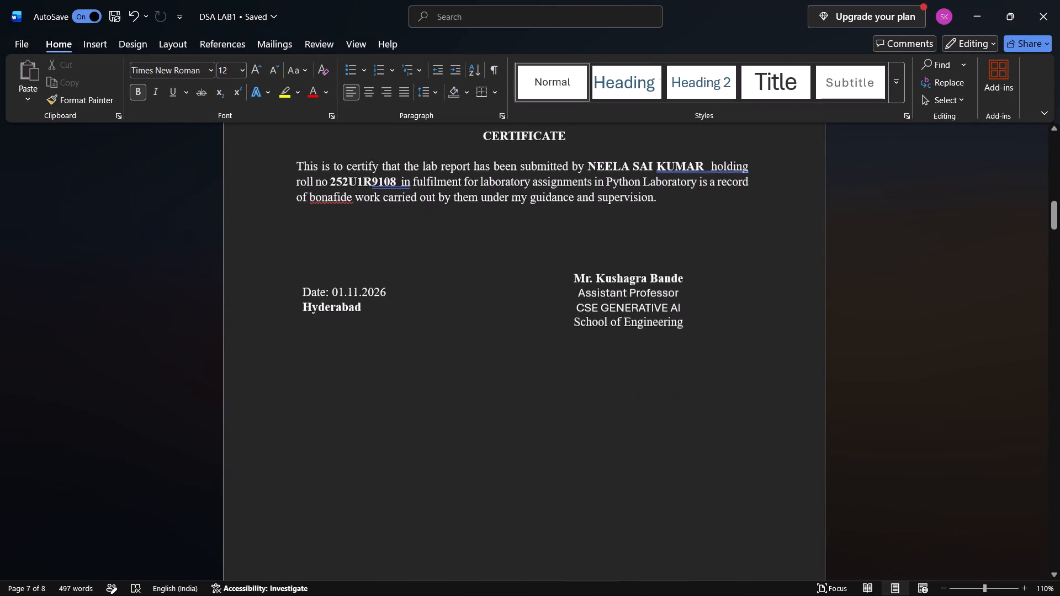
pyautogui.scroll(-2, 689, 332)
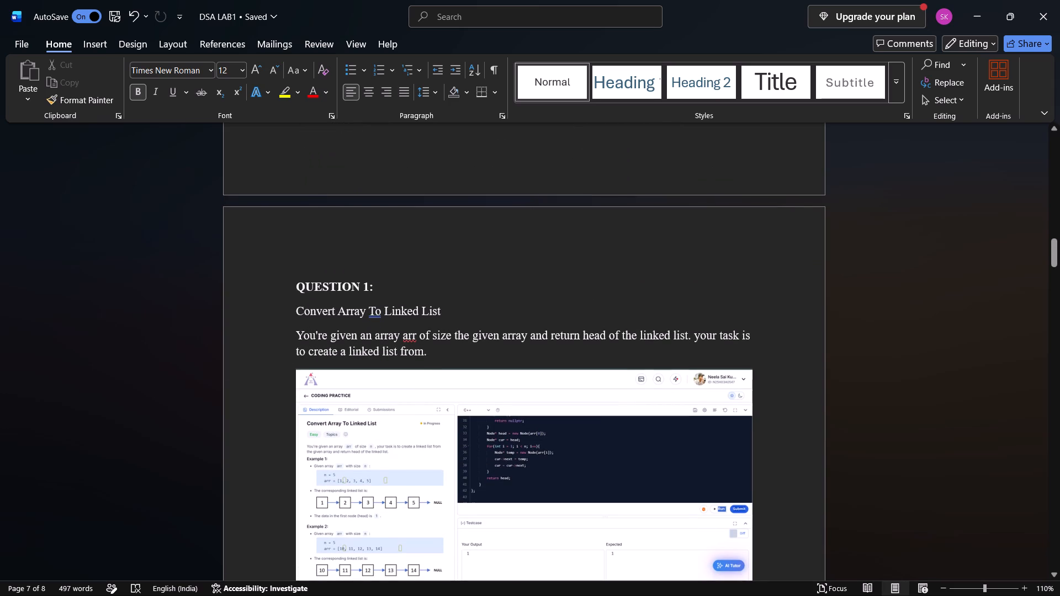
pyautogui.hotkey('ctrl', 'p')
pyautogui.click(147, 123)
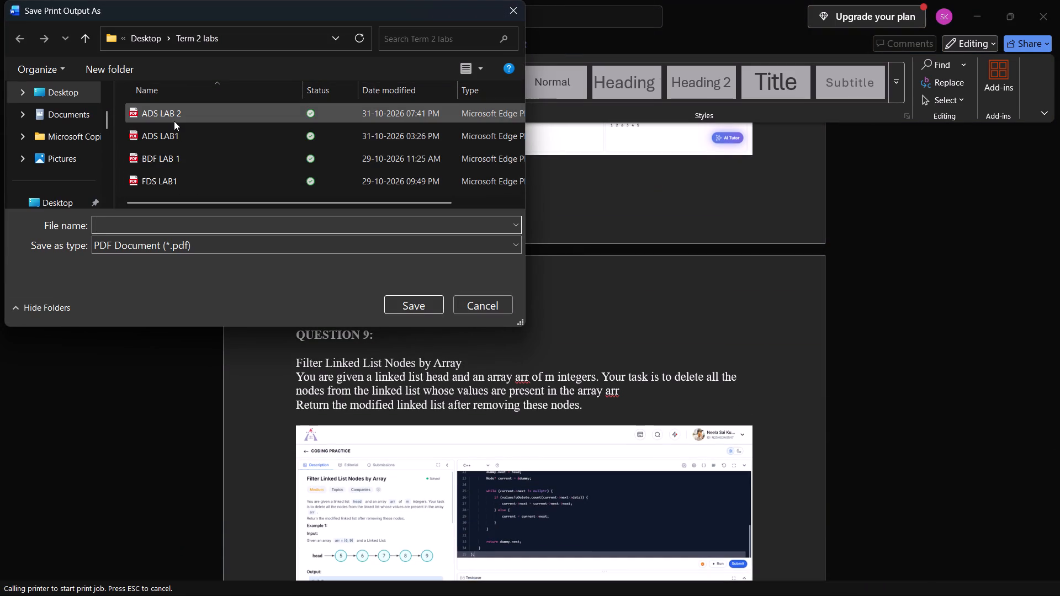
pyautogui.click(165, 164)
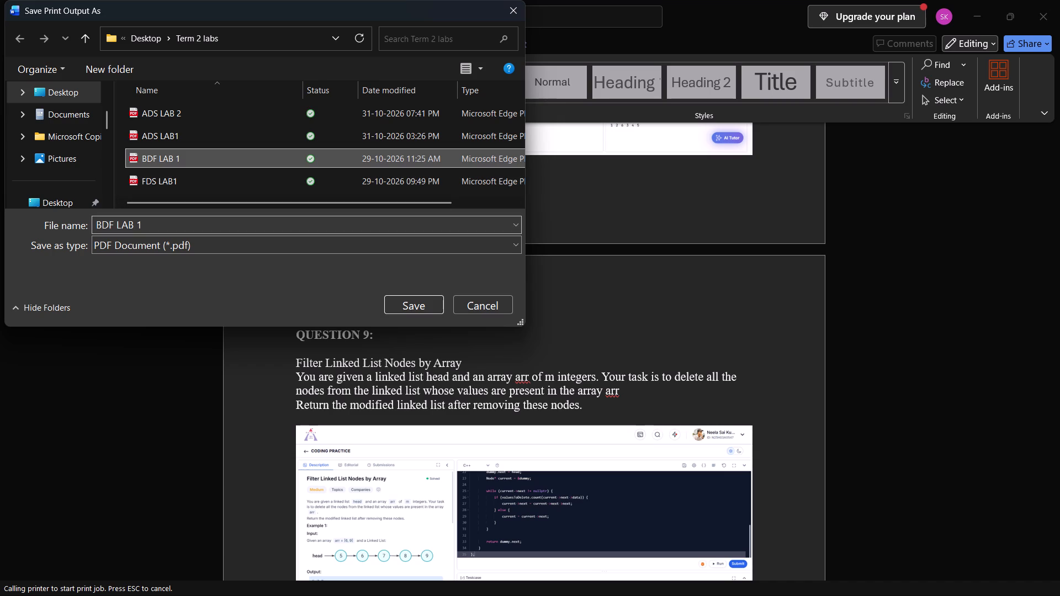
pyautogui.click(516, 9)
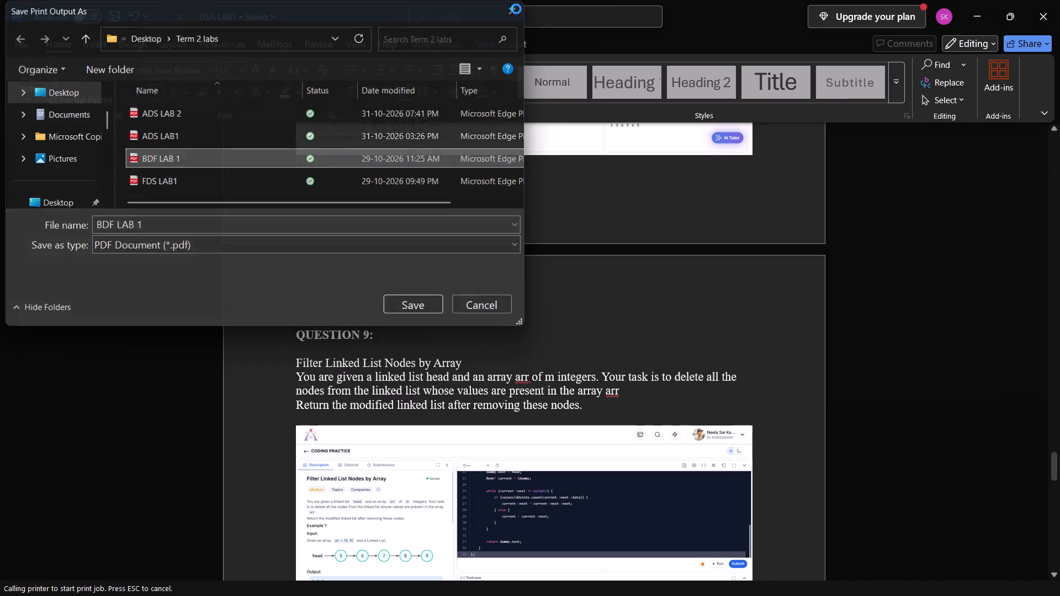
# Open the ADS LAB 2 PDF from the Term 2 labs folder and review its certificate page and questions, then close it.
pyautogui.click(693, 249)
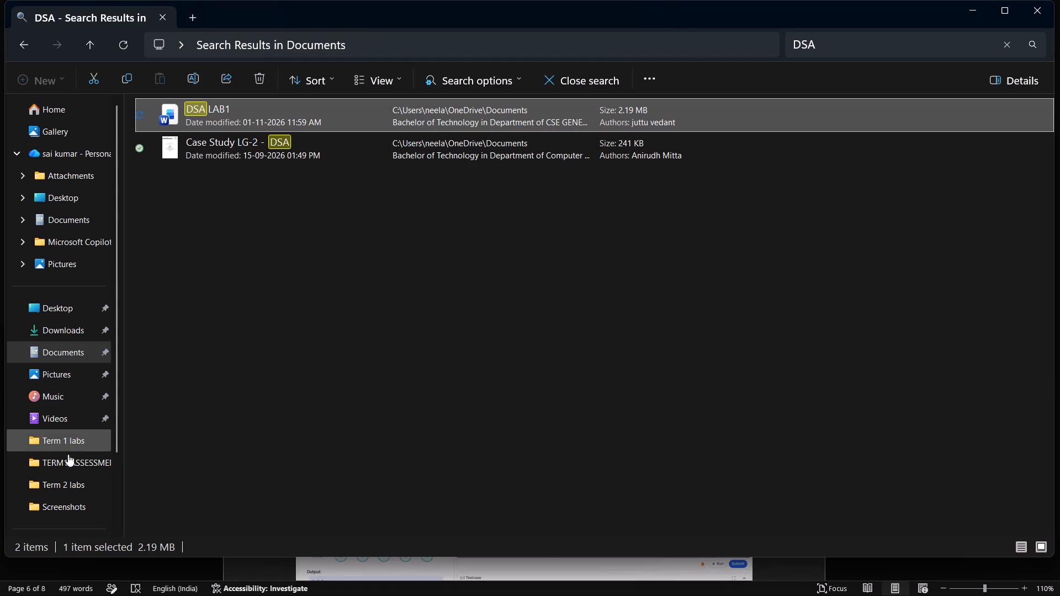
pyautogui.click(81, 483)
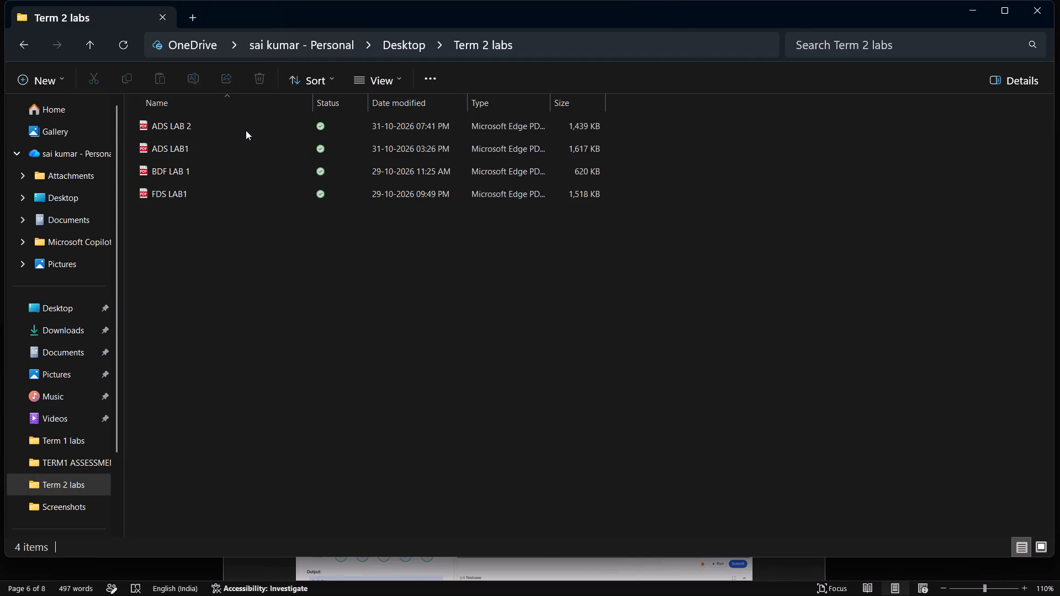
pyautogui.doubleClick(246, 130)
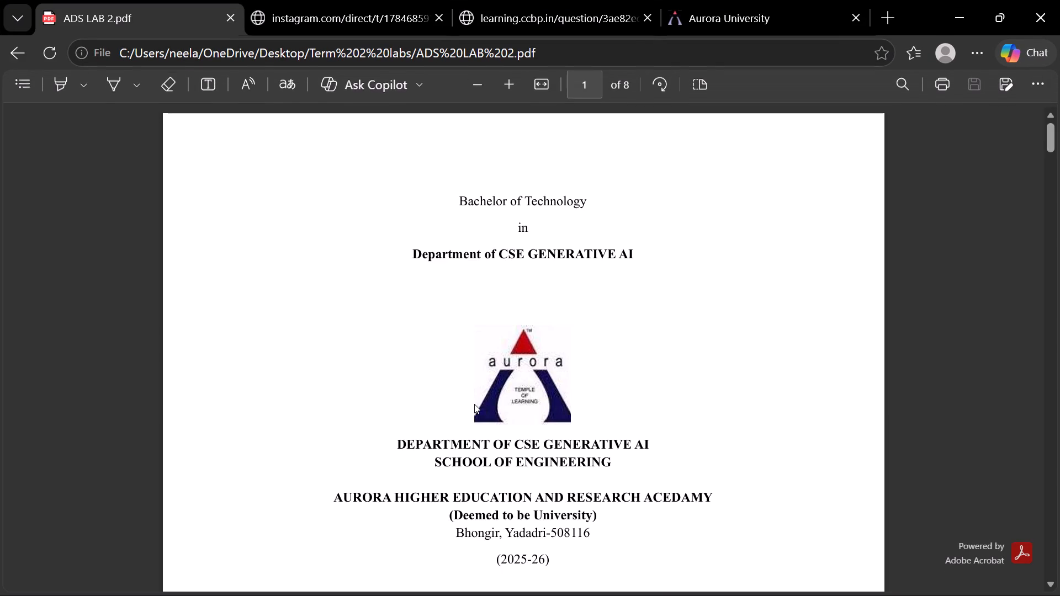
pyautogui.scroll(-7, 474, 404)
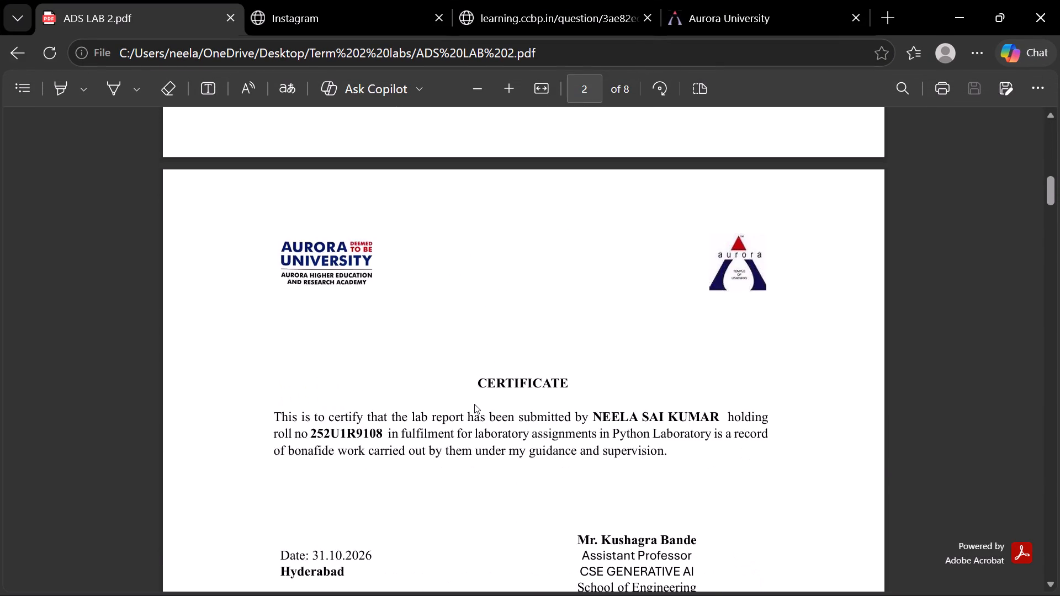
pyautogui.scroll(-5, 474, 404)
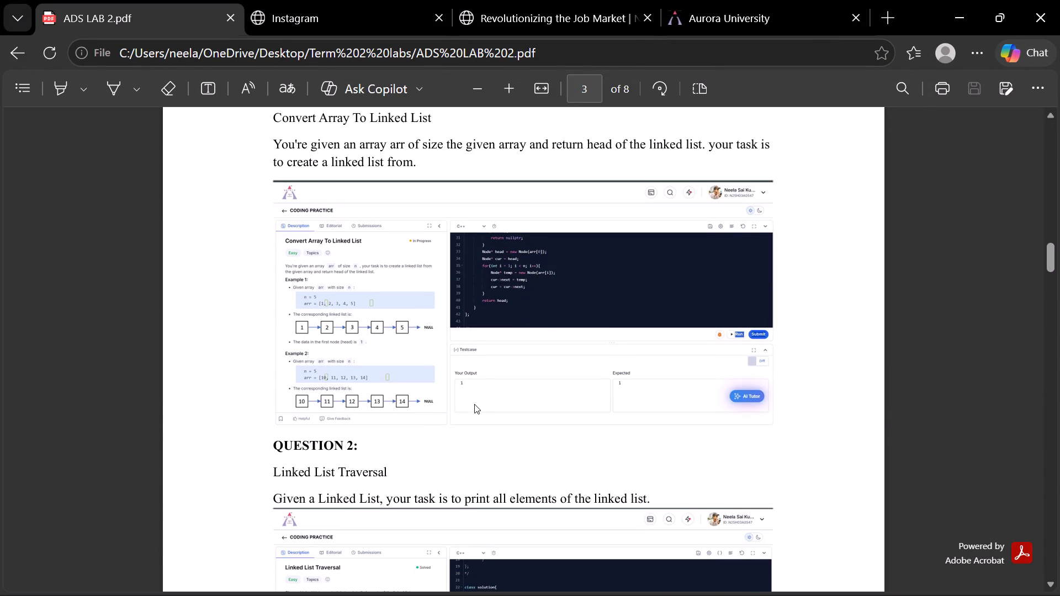
pyautogui.scroll(-15, 474, 404)
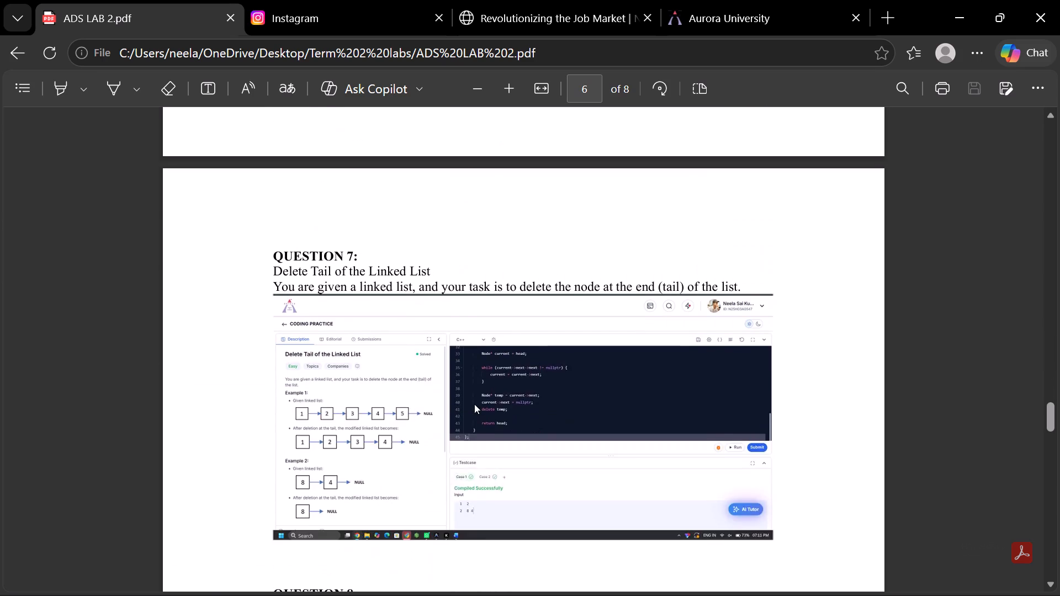
pyautogui.scroll(-8, 474, 404)
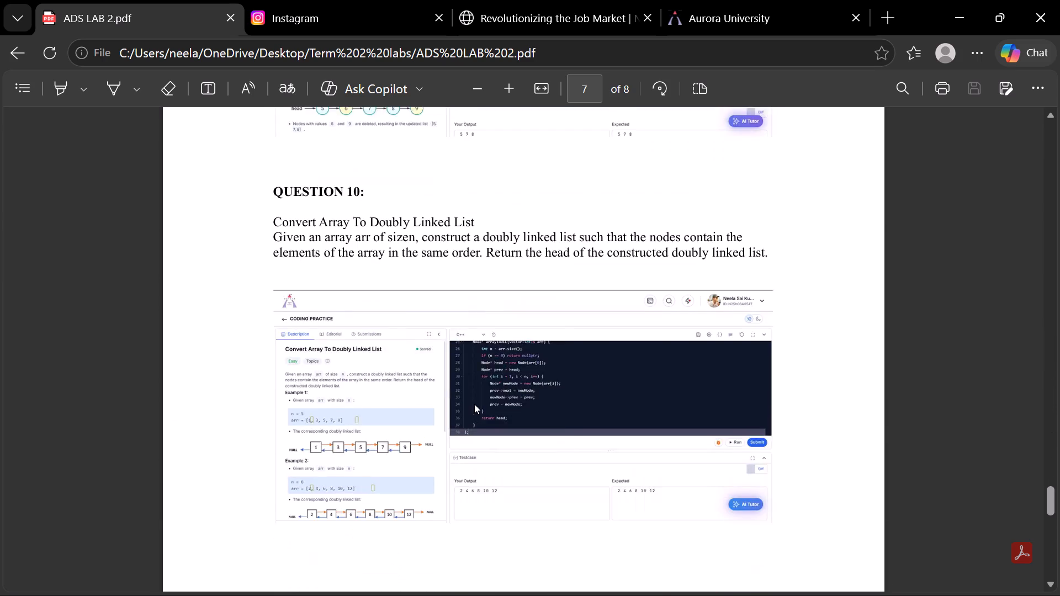
pyautogui.scroll(-2, 474, 404)
pyautogui.scroll(1, 474, 404)
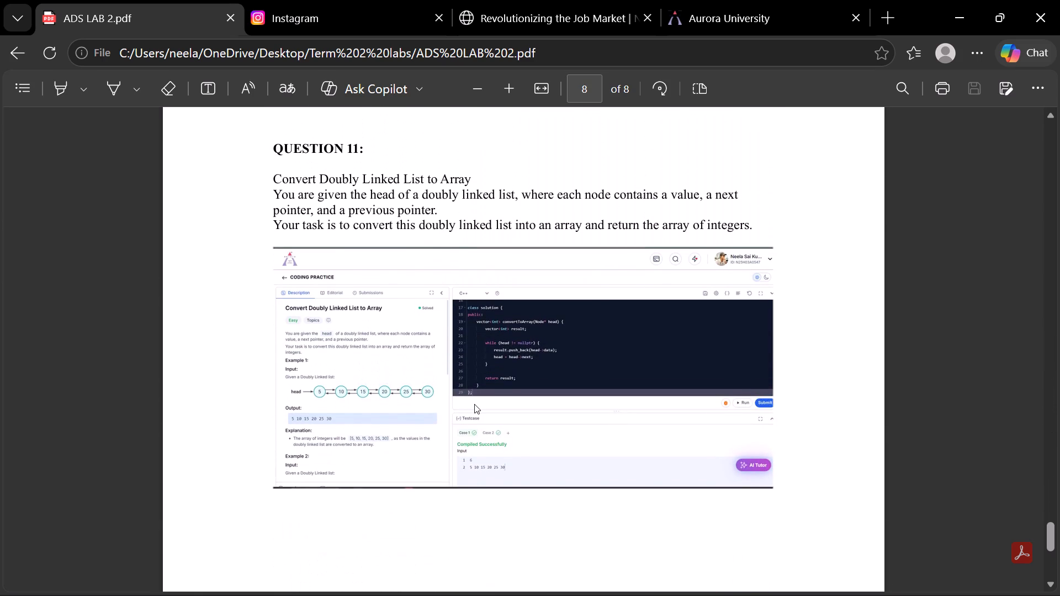
pyautogui.click(1059, 0)
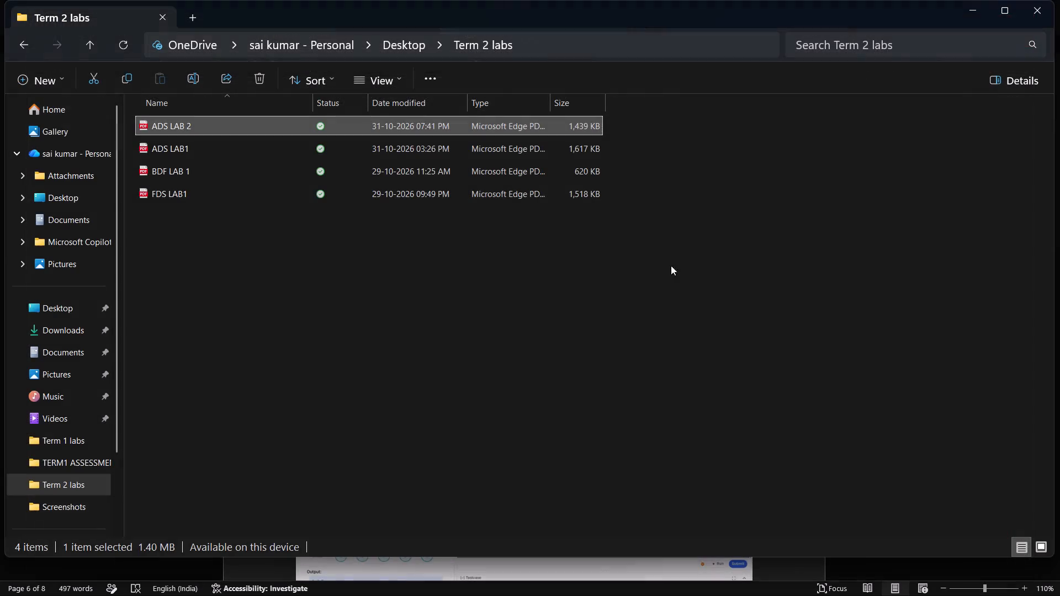
# Switch to the Aurora University portal in Google Chrome and open the Advanced Data Structures assessments.
pyautogui.click(714, 250)
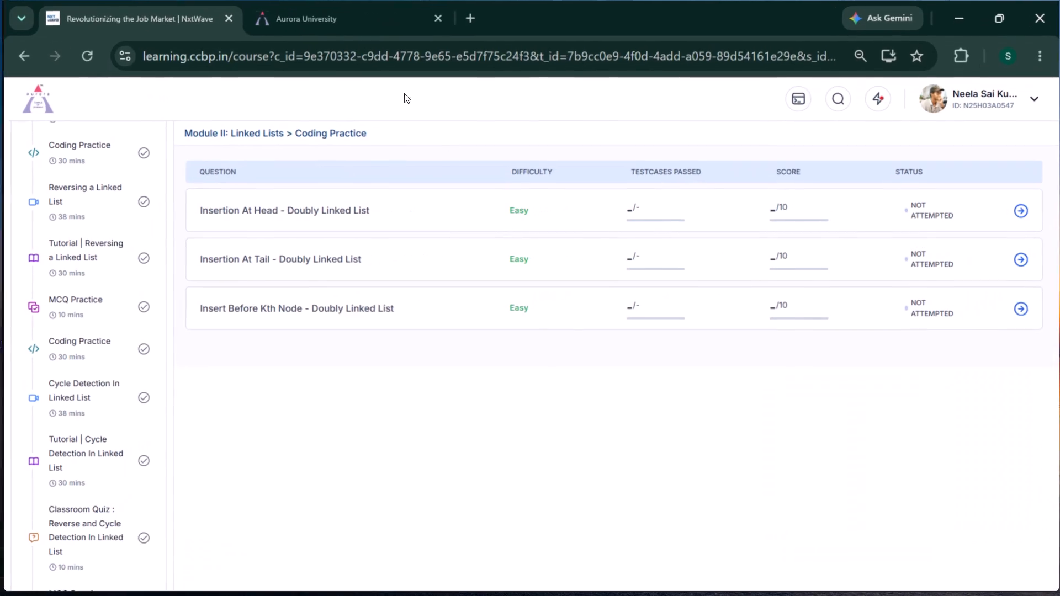
pyautogui.click(316, 0)
pyautogui.scroll(1, 248, 302)
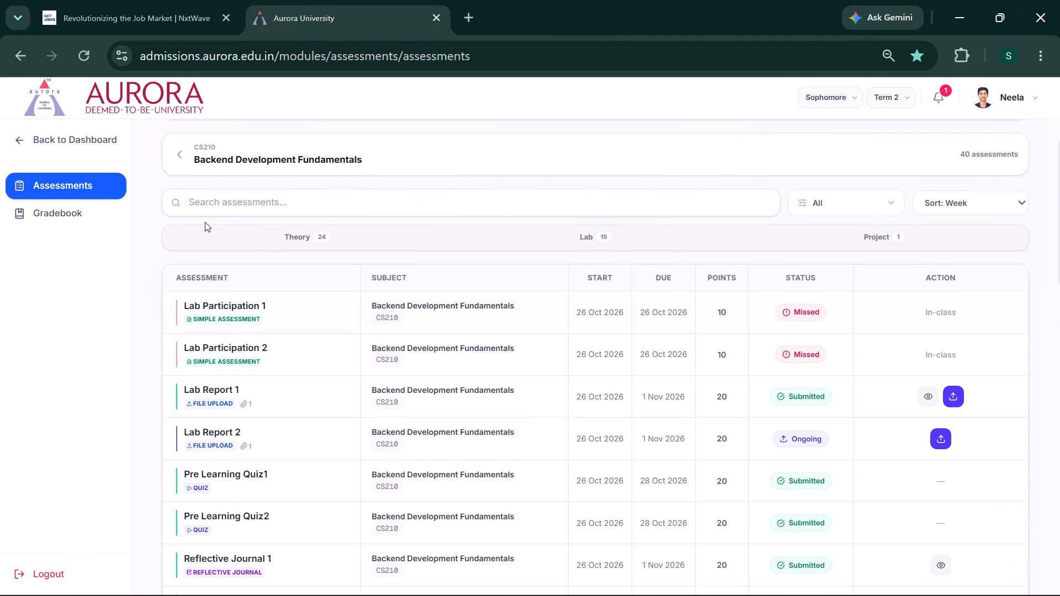
pyautogui.click(174, 155)
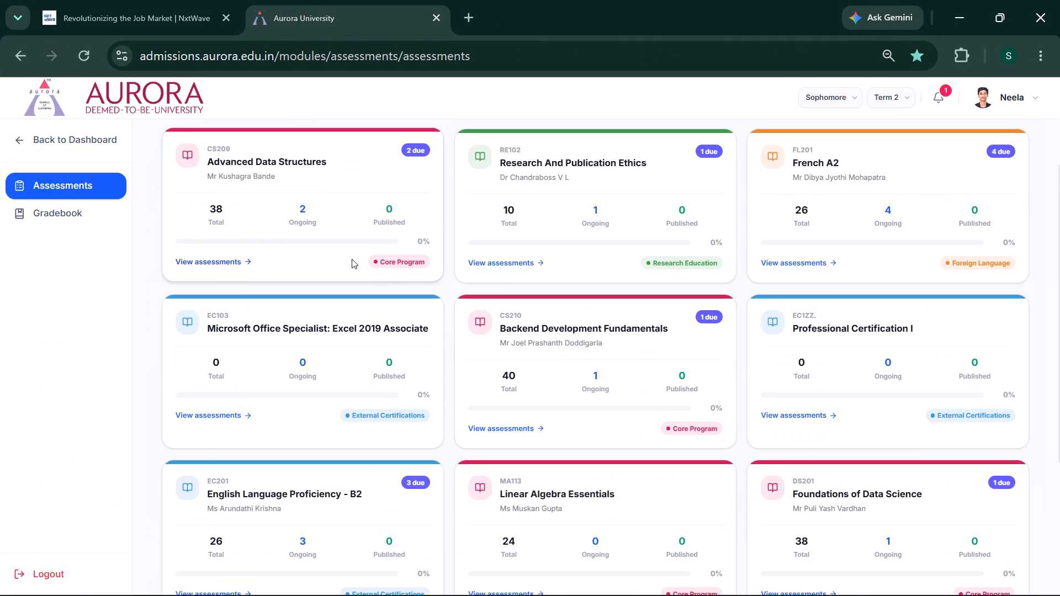
pyautogui.click(241, 261)
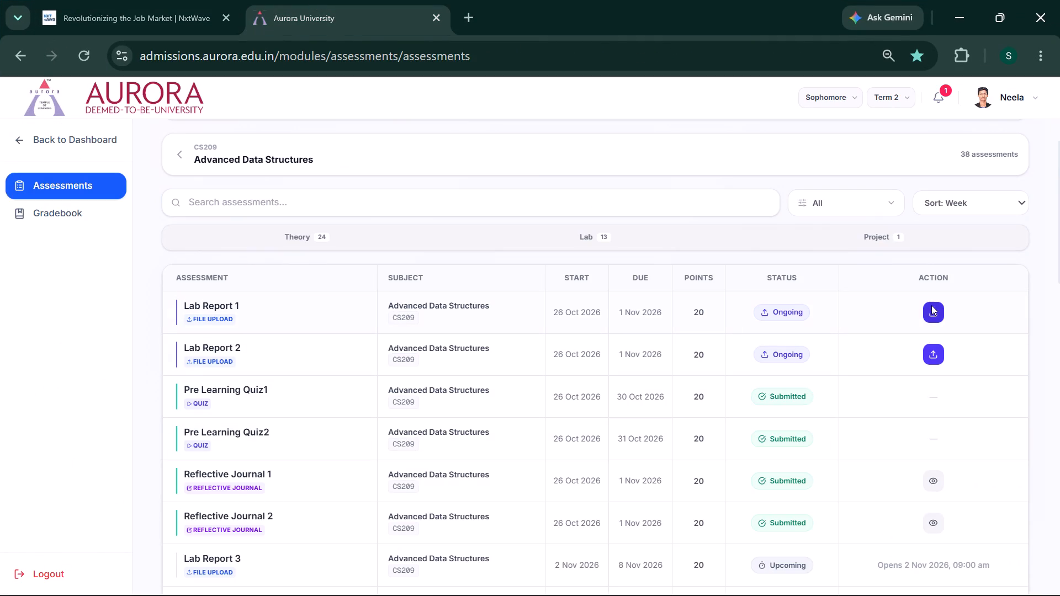
# Upload the ADS LAB1 PDF from the Term 2 labs folder as the submission for Lab Report 1.
pyautogui.click(931, 305)
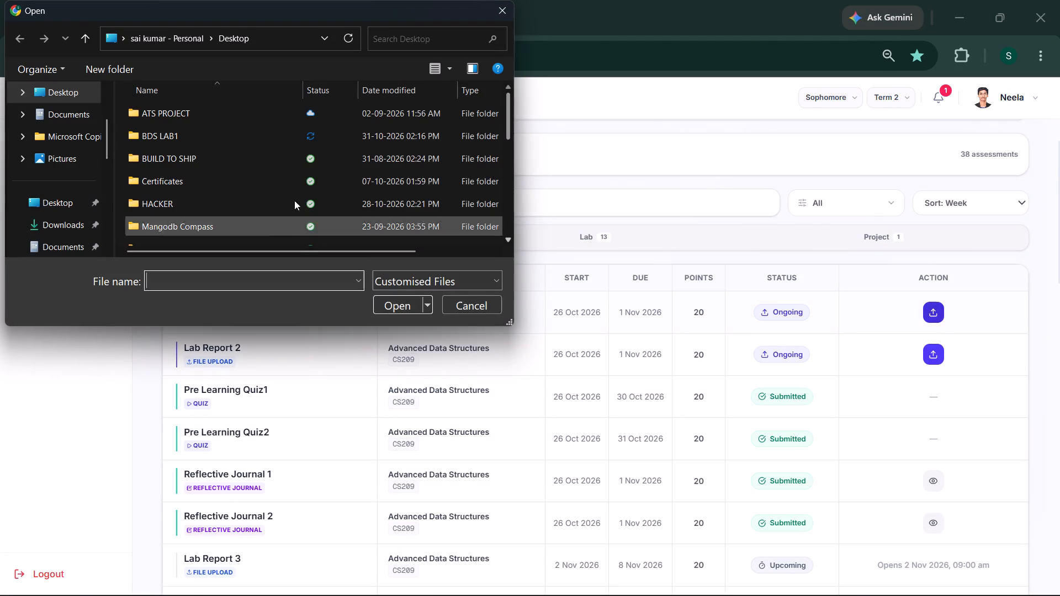
pyautogui.click(66, 224)
pyautogui.scroll(-1, 66, 224)
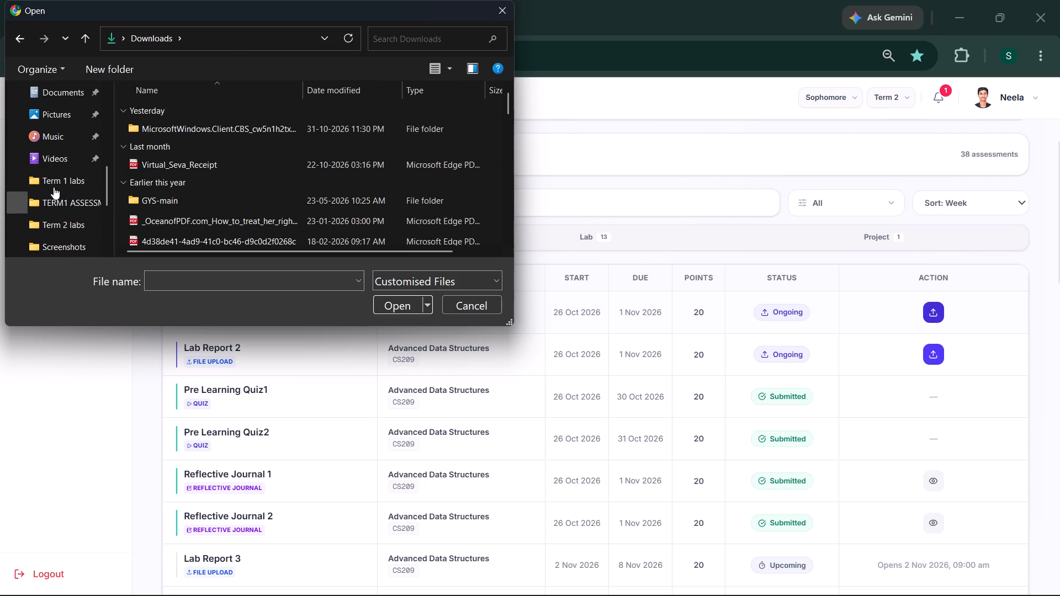
pyautogui.click(62, 214)
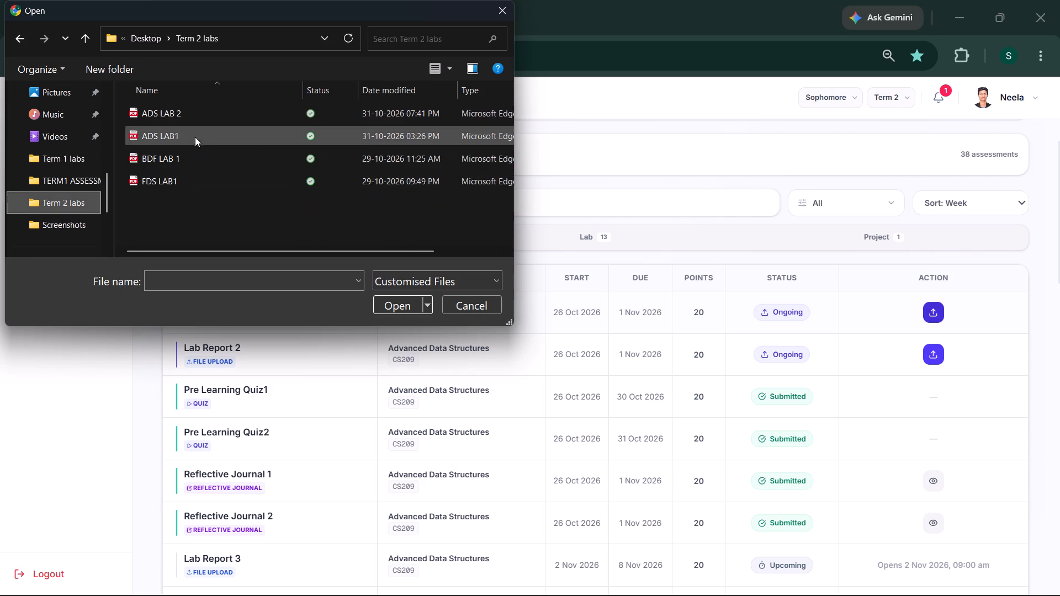
pyautogui.click(192, 130)
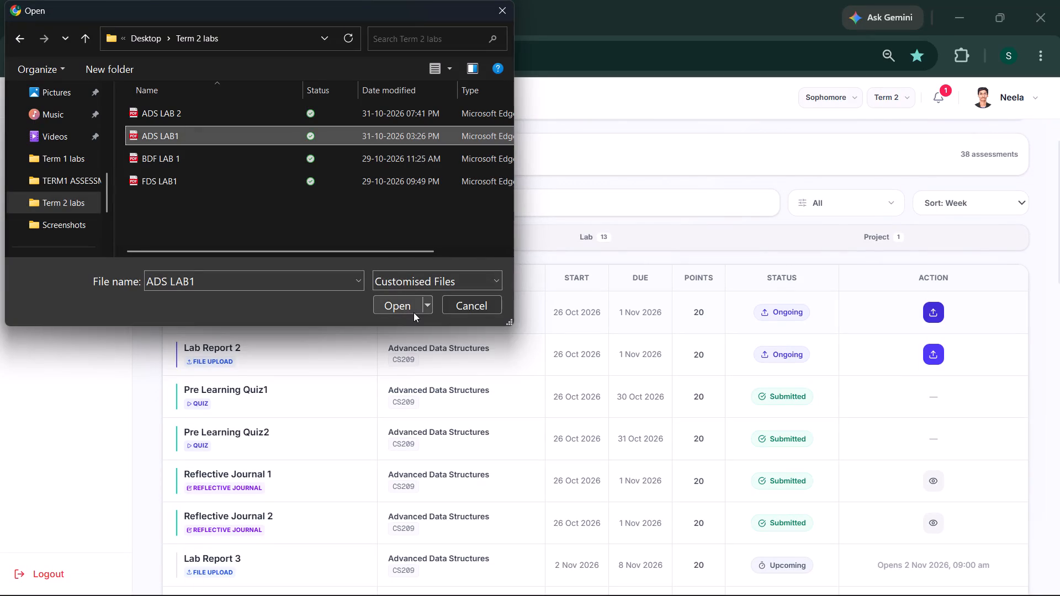
pyautogui.click(414, 312)
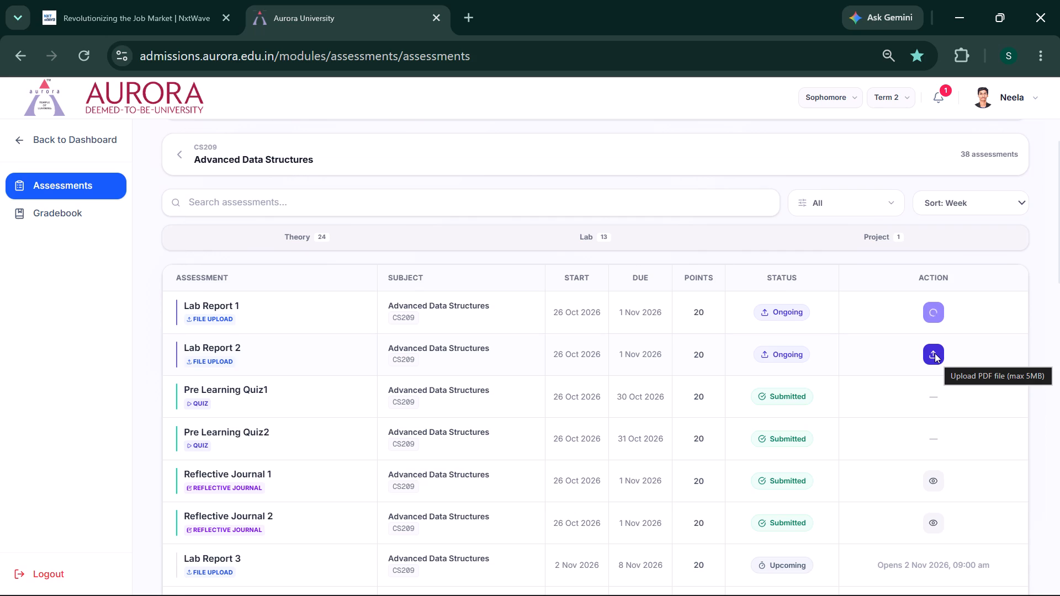
# Upload the ADS LAB 2 PDF from the Term 2 labs folder as the submission for Lab Report 2.
pyautogui.click(935, 353)
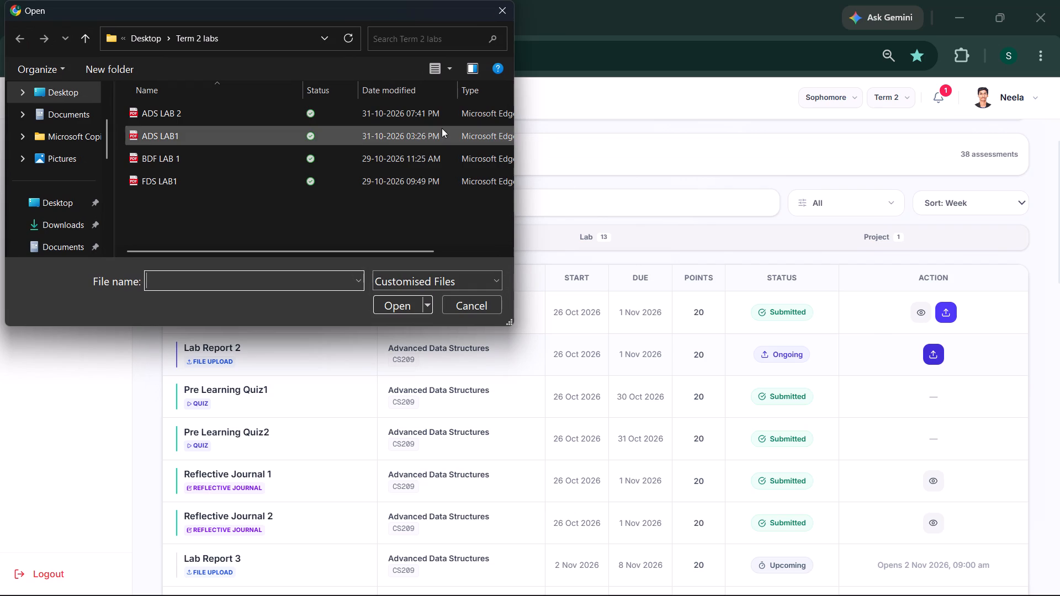
pyautogui.click(369, 114)
pyautogui.click(415, 307)
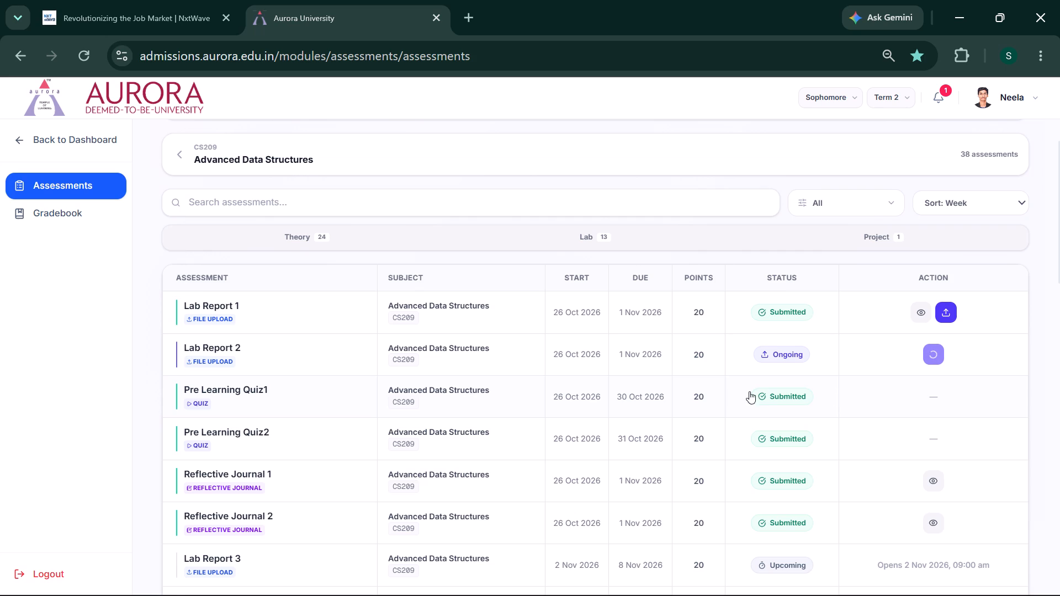
# Return to the course overview and review the course cards for assessments that are still due.
pyautogui.click(178, 158)
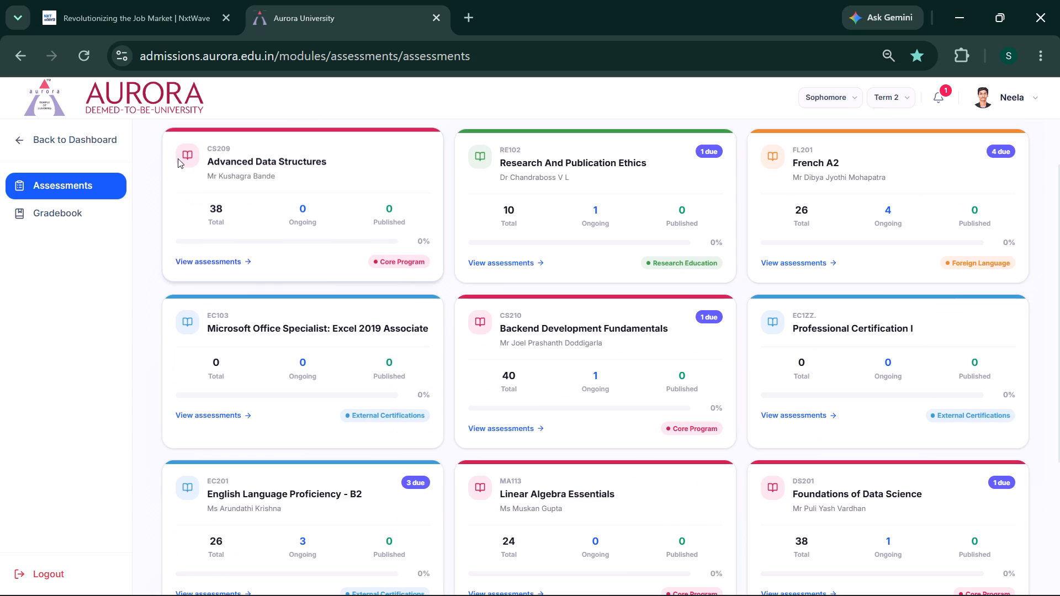
pyautogui.scroll(-1, 590, 409)
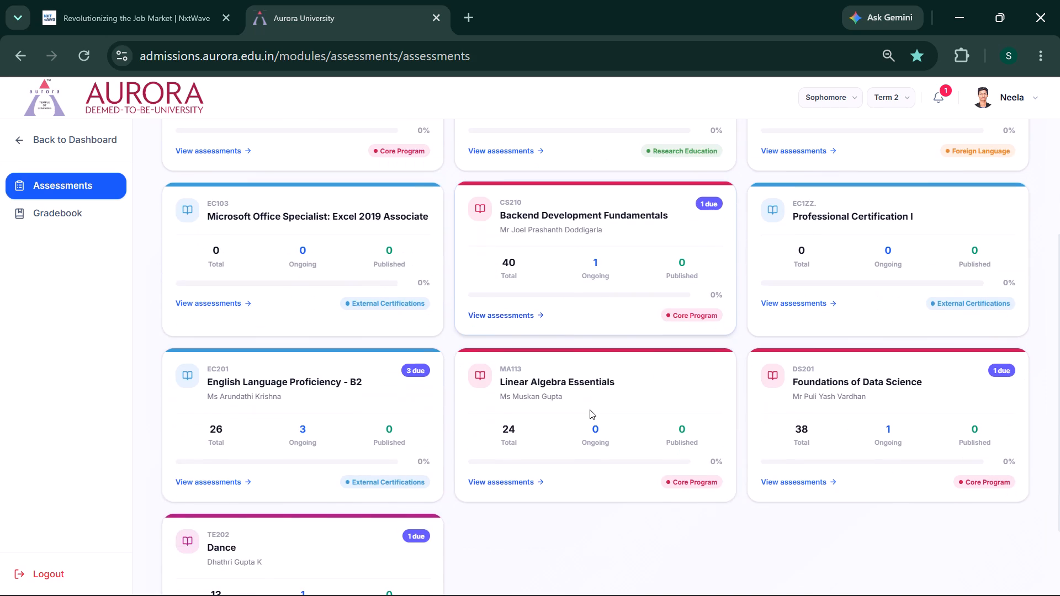
pyautogui.scroll(-2, 590, 409)
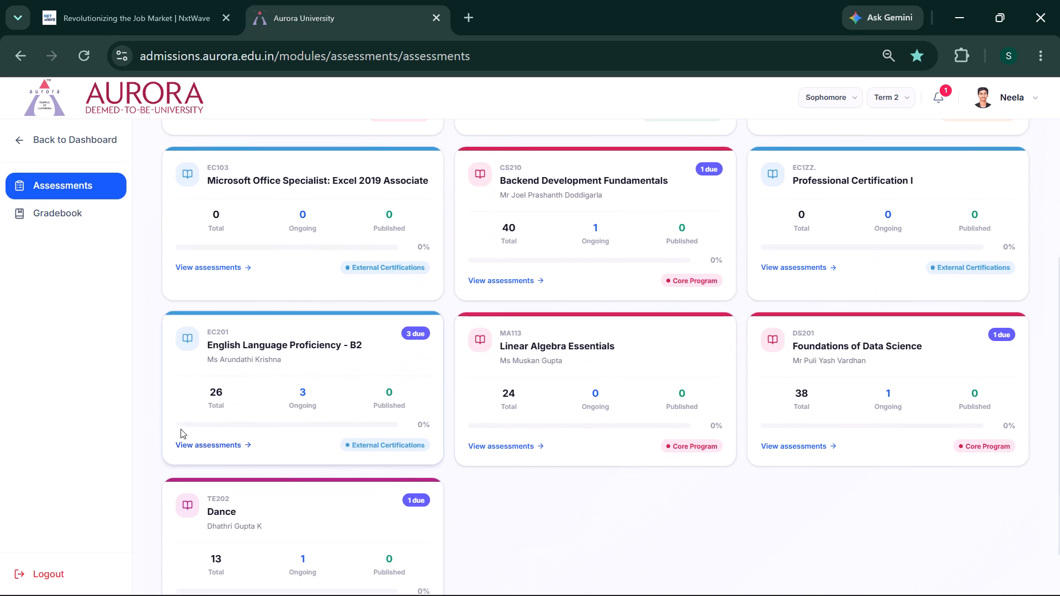
pyautogui.scroll(-1, 378, 402)
pyautogui.scroll(2, 378, 402)
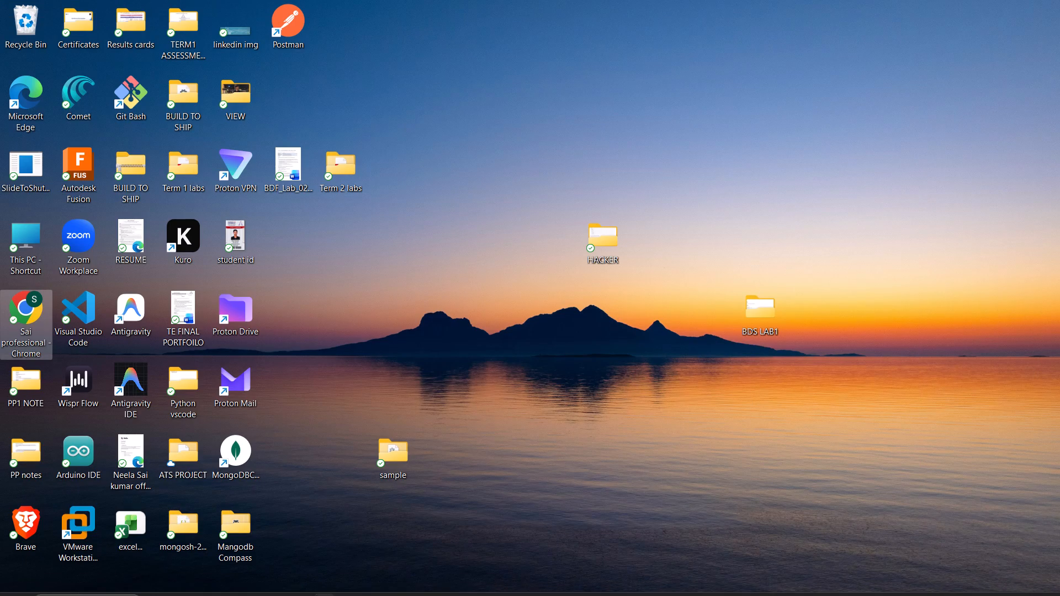
# From the desktop, search Windows for "WH" to find the WhatsApp app.
pyautogui.click(589, 482)
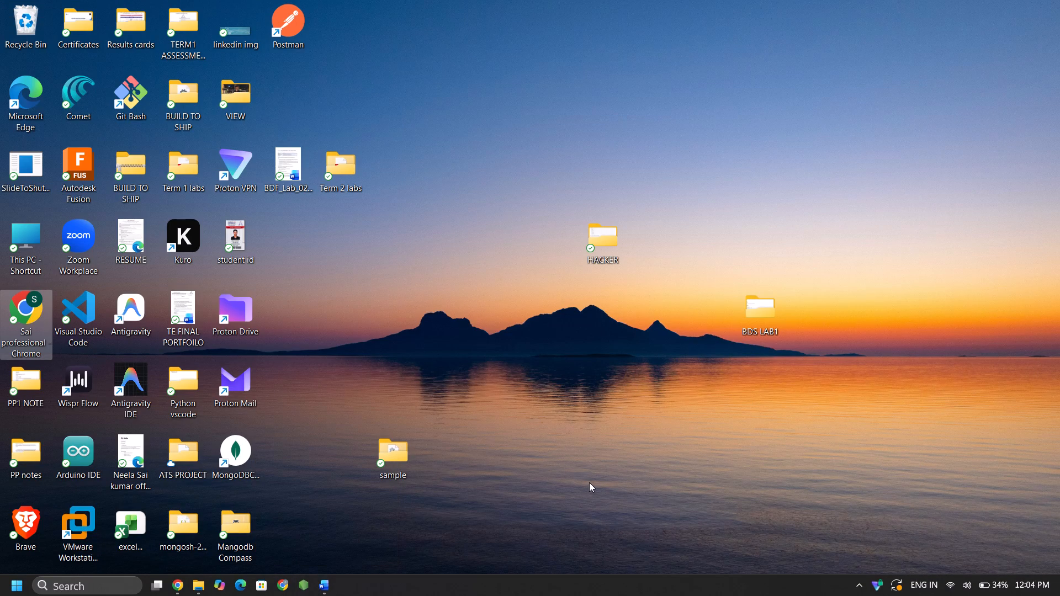
pyautogui.press('super+w')
pyautogui.click(277, 477)
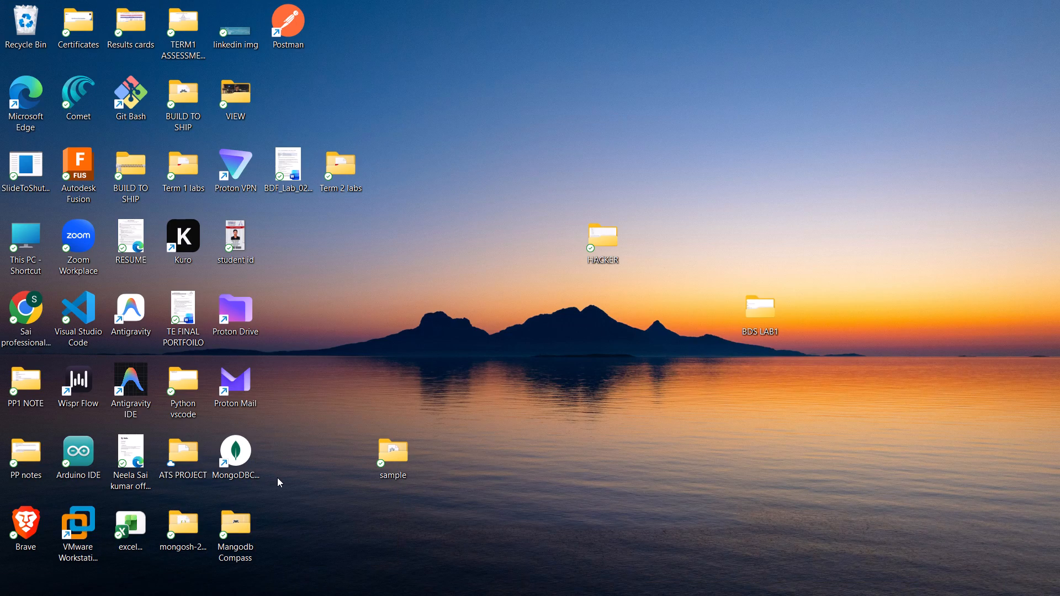
pyautogui.write('WH')
pyautogui.press('BackSpace')
pyautogui.write('WH')
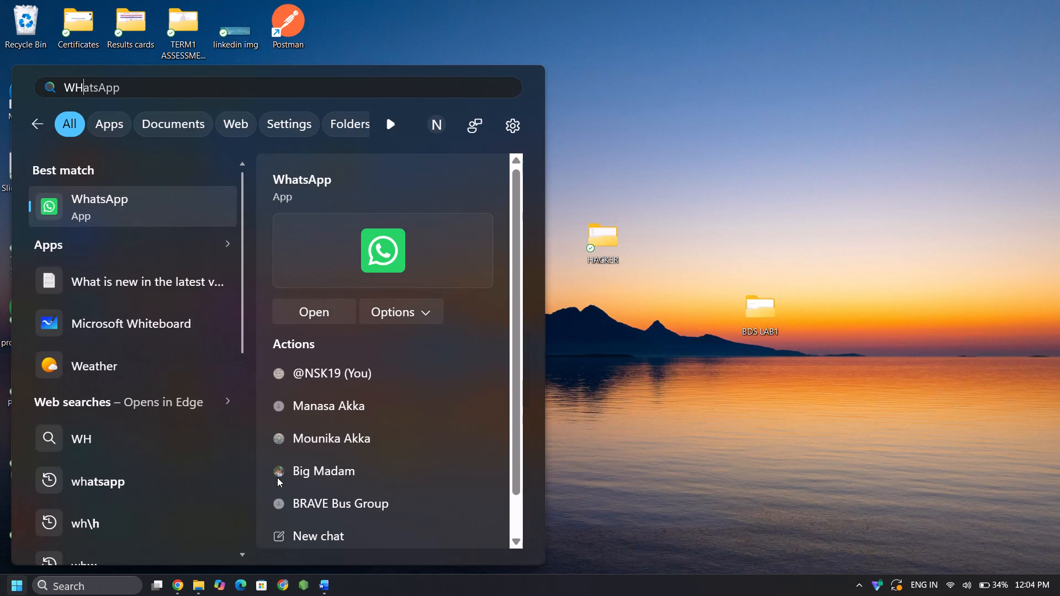
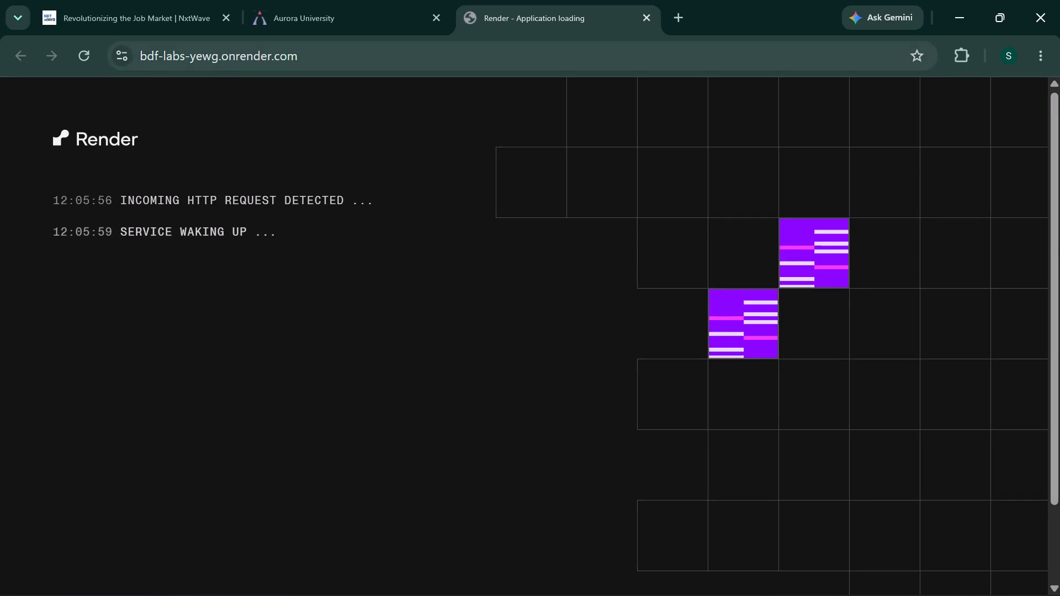
# Load the /BOOKS path of bdf-labs-yewg.onrender.com to check the book records, and close that page.
pyautogui.click(336, 59)
pyautogui.click(336, 59)
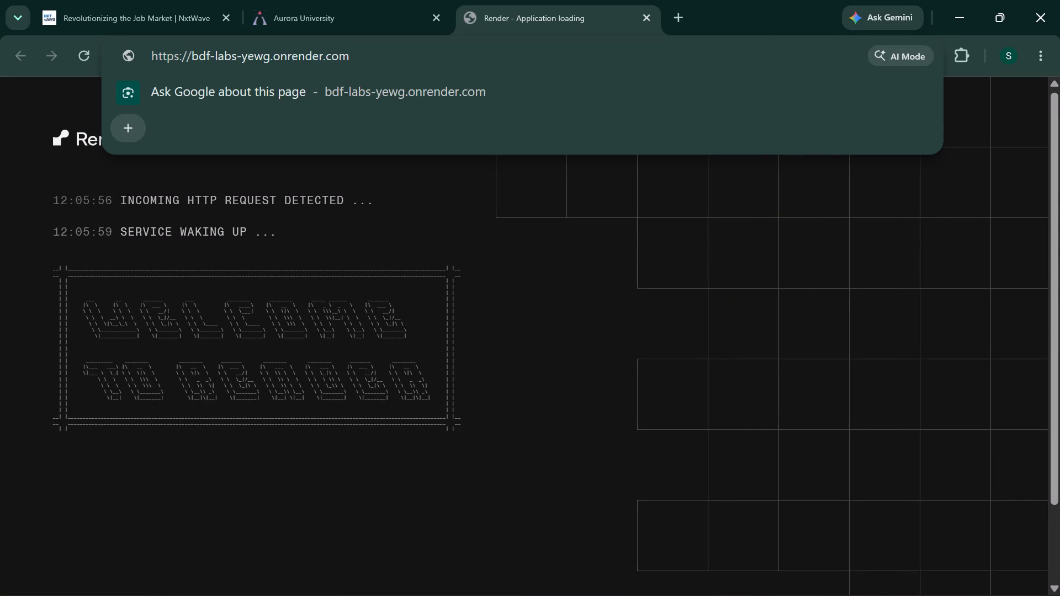
pyautogui.press('/')
pyautogui.press('Return')
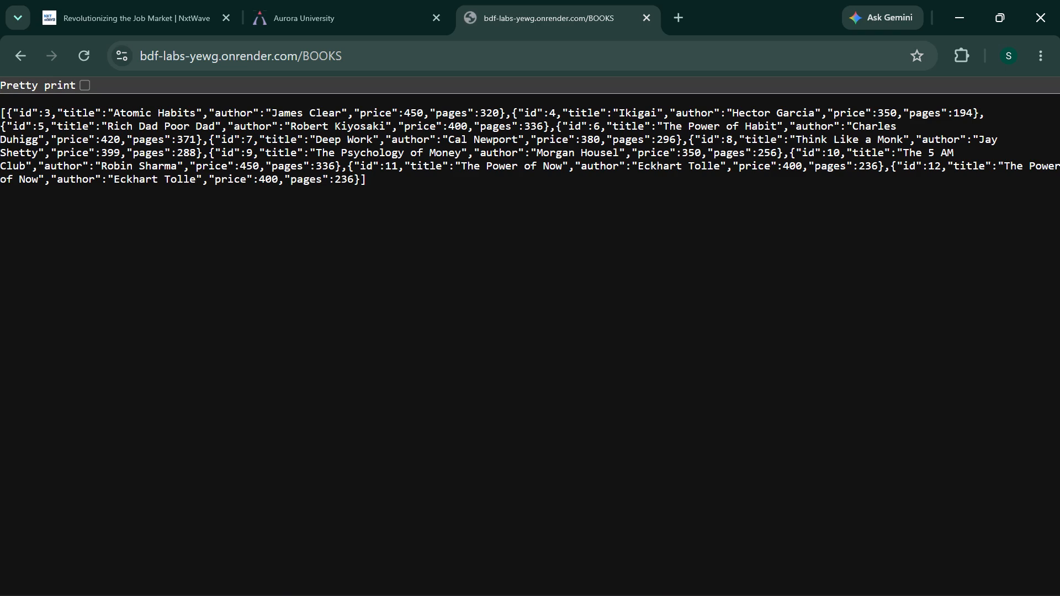
pyautogui.click(646, 18)
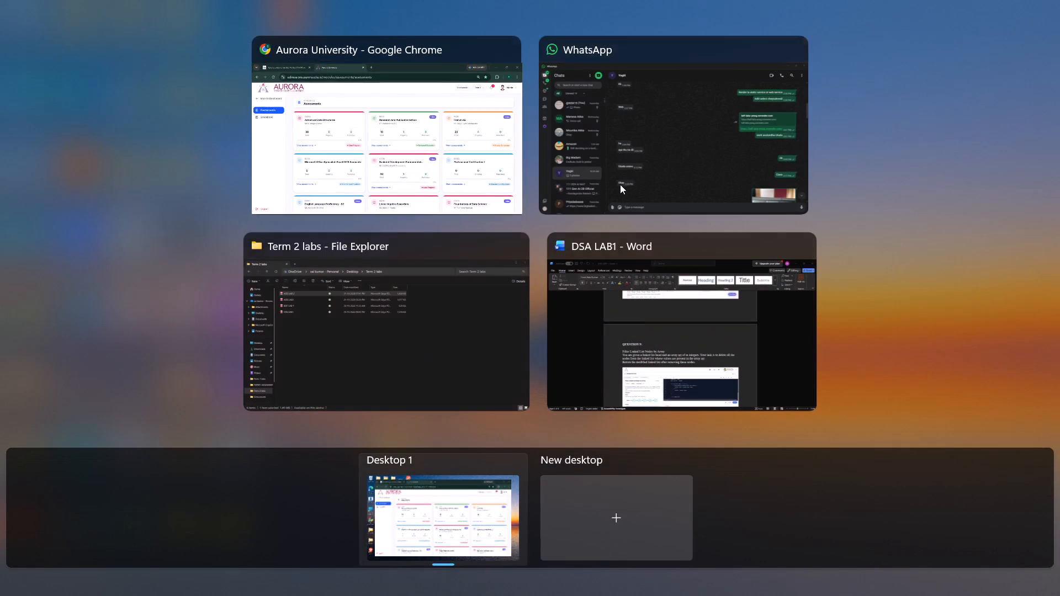
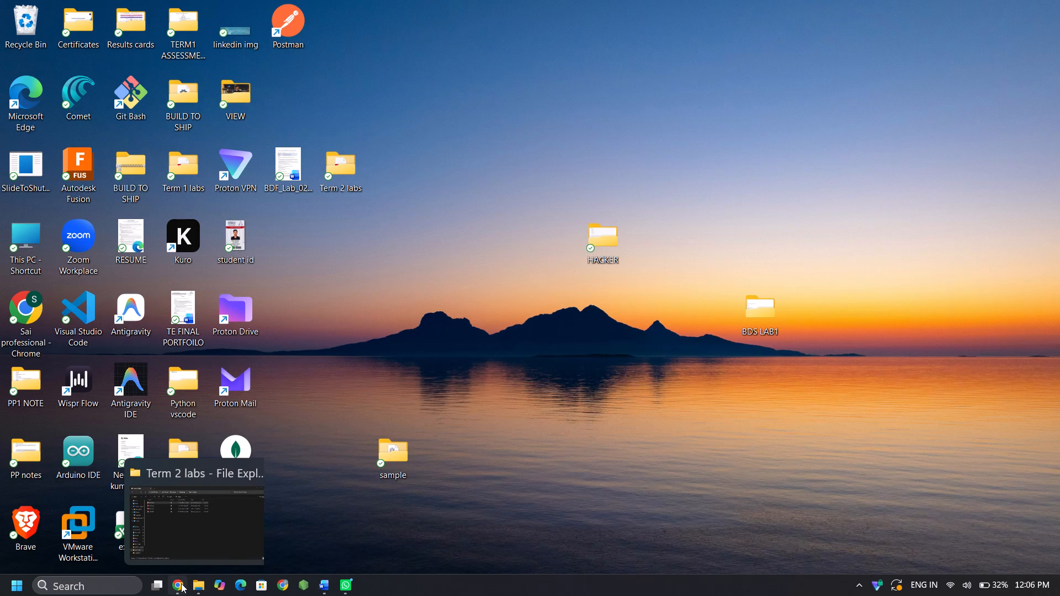
# Search the Documents folder in File Explorer for BD and open the FAI OPENENDED LAB document.
pyautogui.click(499, 507)
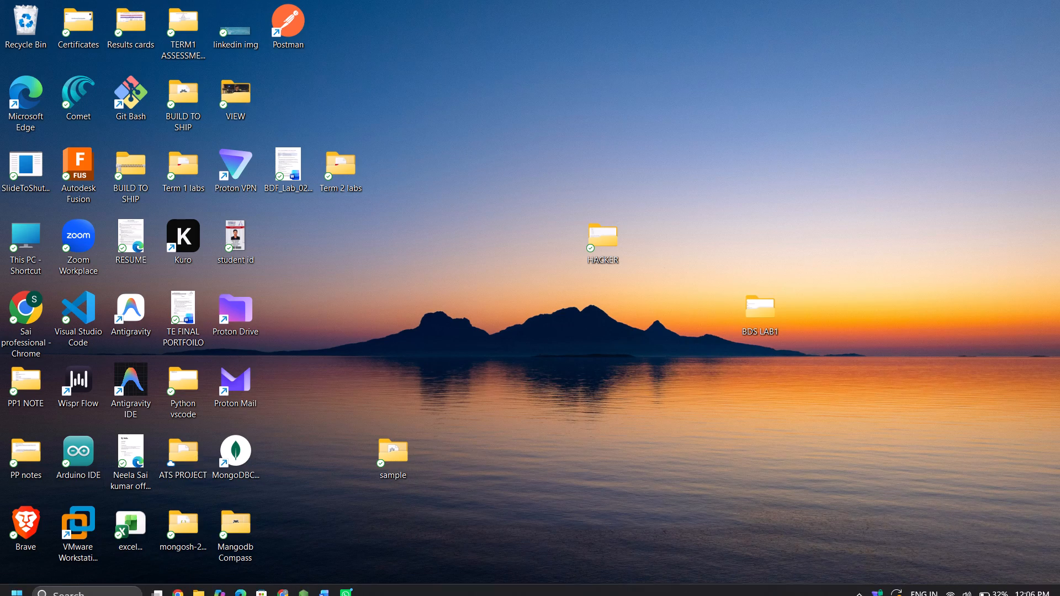
pyautogui.click(199, 589)
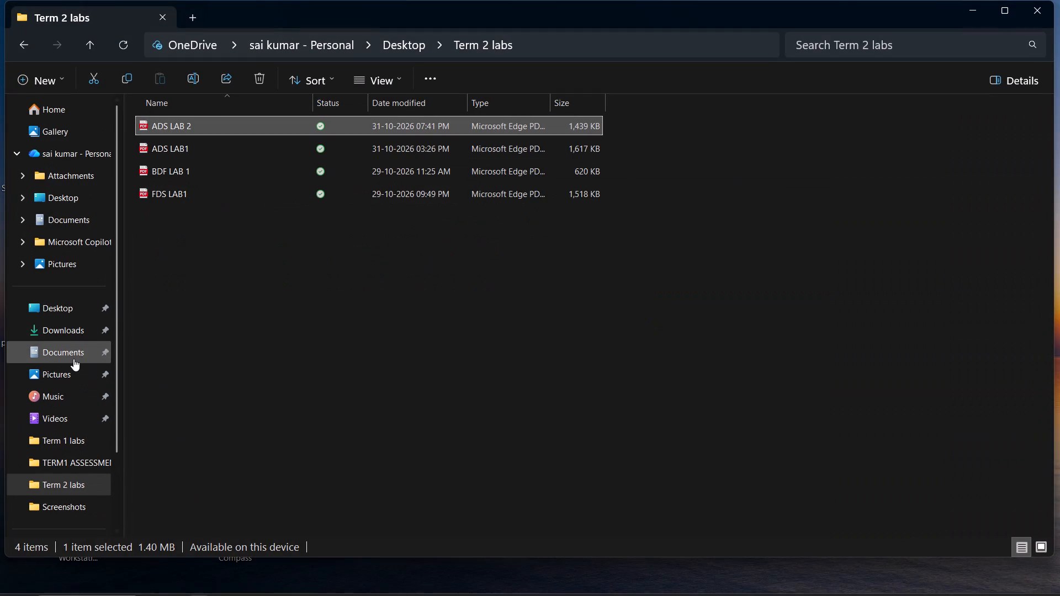
pyautogui.click(73, 362)
pyautogui.click(814, 50)
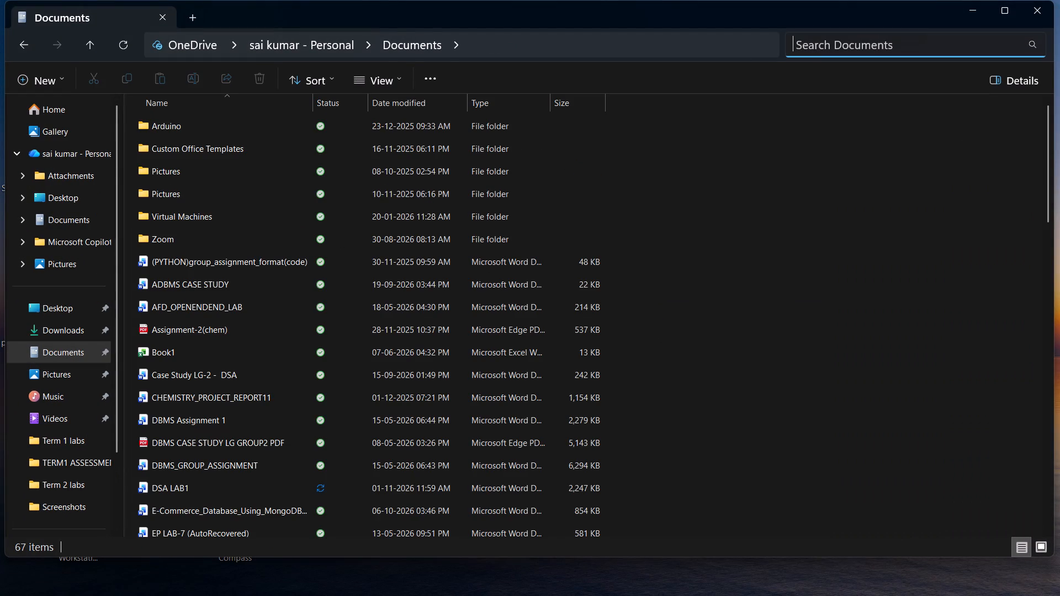
pyautogui.write('FA')
pyautogui.press('BackSpace')
pyautogui.press('BackSpace')
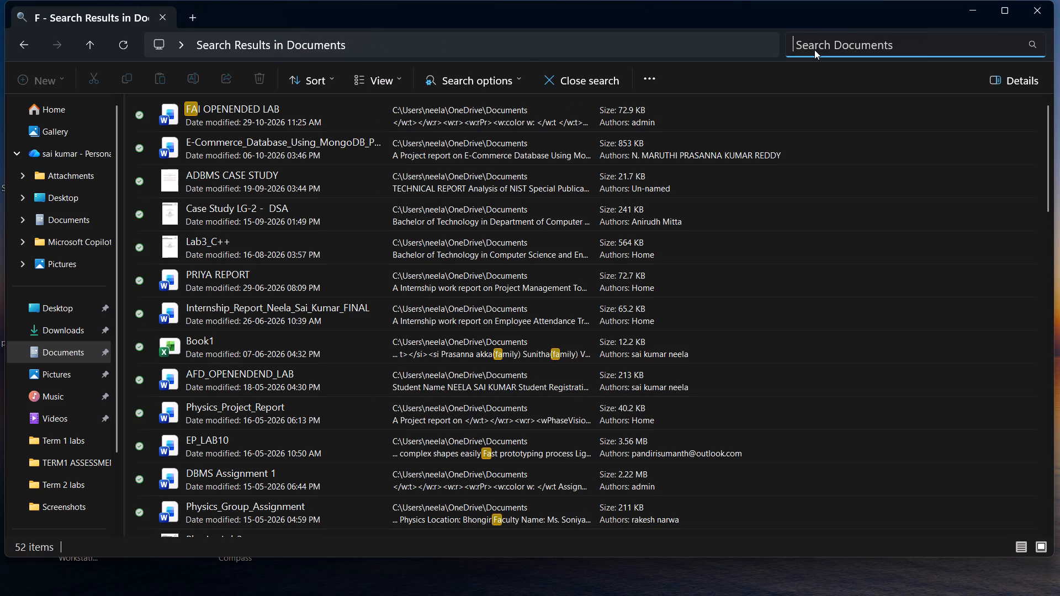
pyautogui.press('BackSpace')
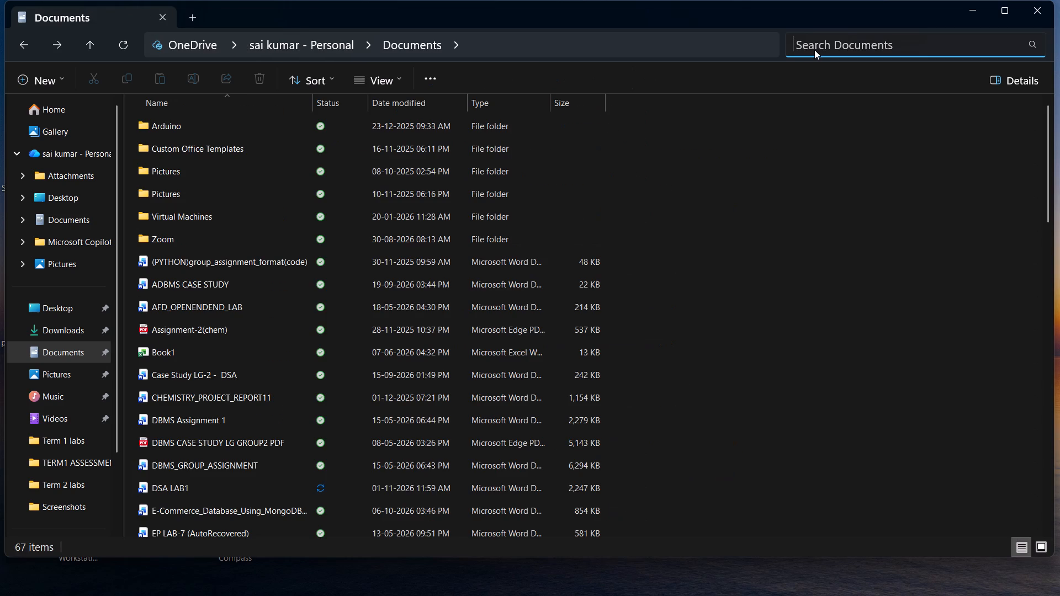
pyautogui.press('d')
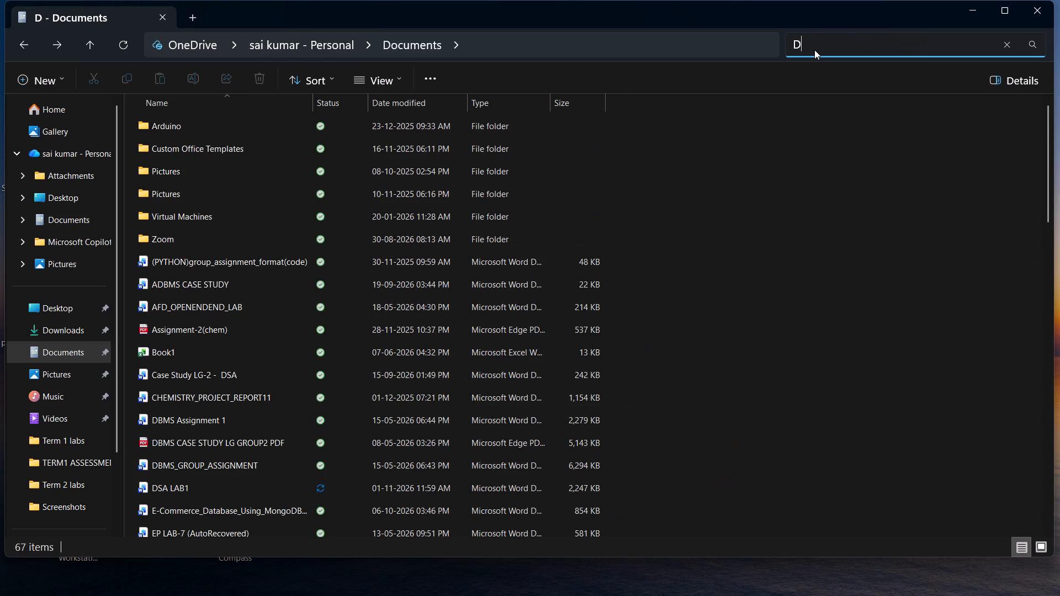
pyautogui.press('BackSpace')
pyautogui.write('BD')
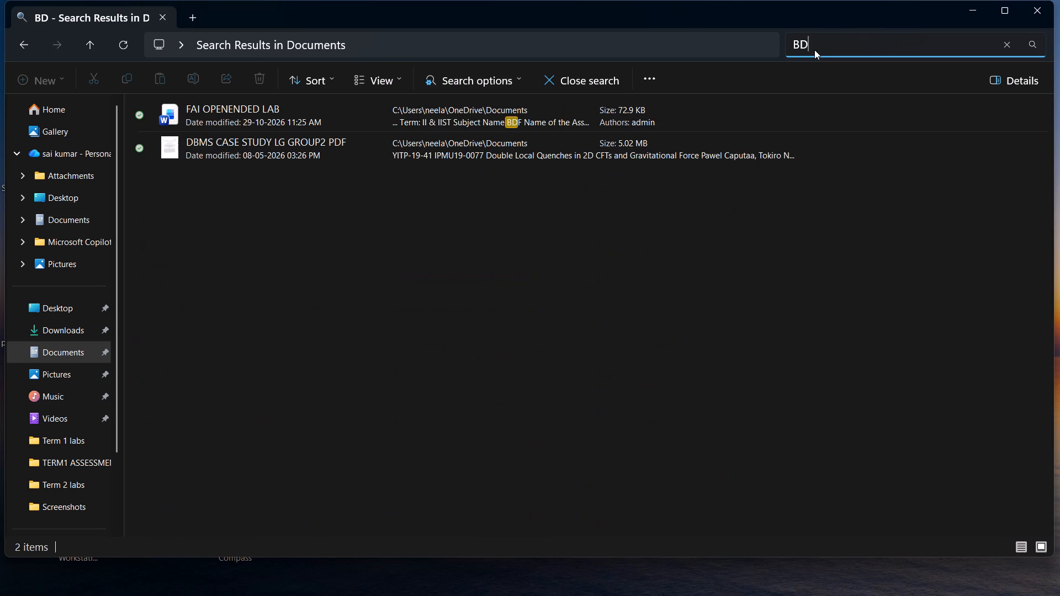
pyautogui.press('f')
pyautogui.press('BackSpace')
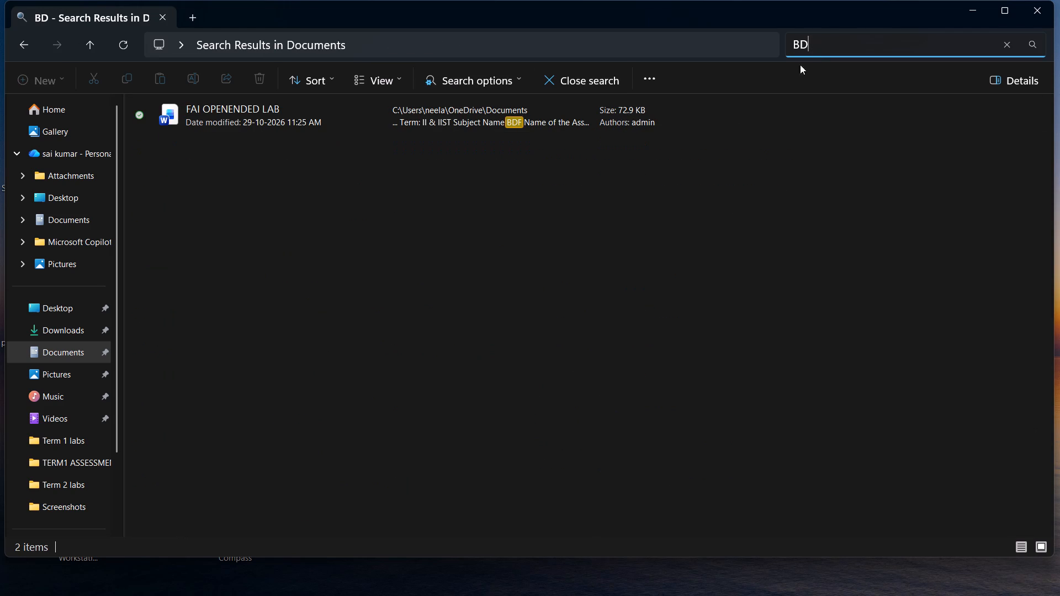
pyautogui.doubleClick(671, 123)
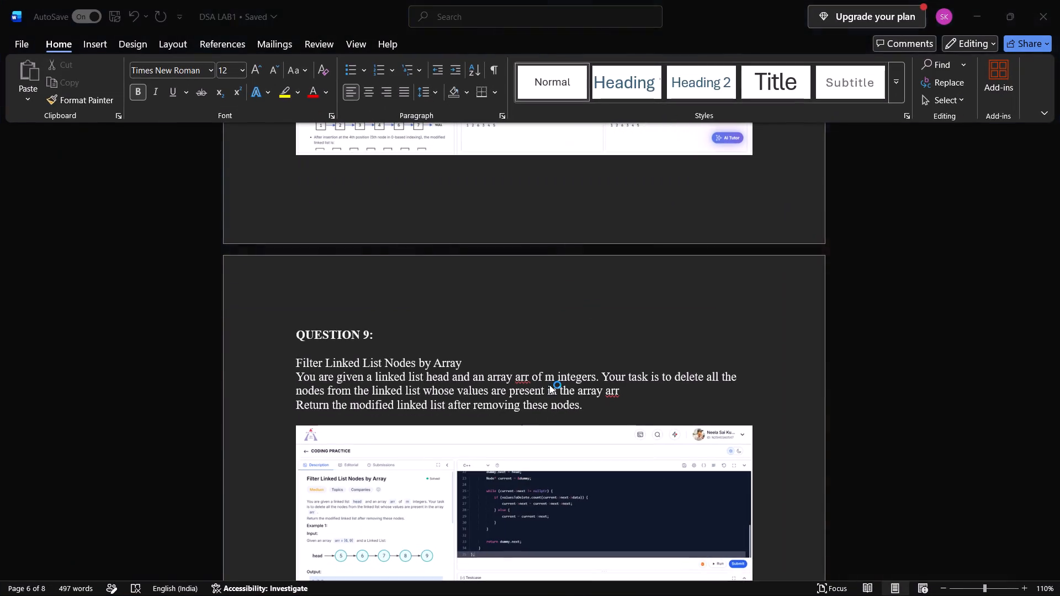
# Rename the opened Word document as BDF LAB2, keeping it in the Documents folder.
pyautogui.scroll(-6, 549, 385)
pyautogui.scroll(1, 549, 385)
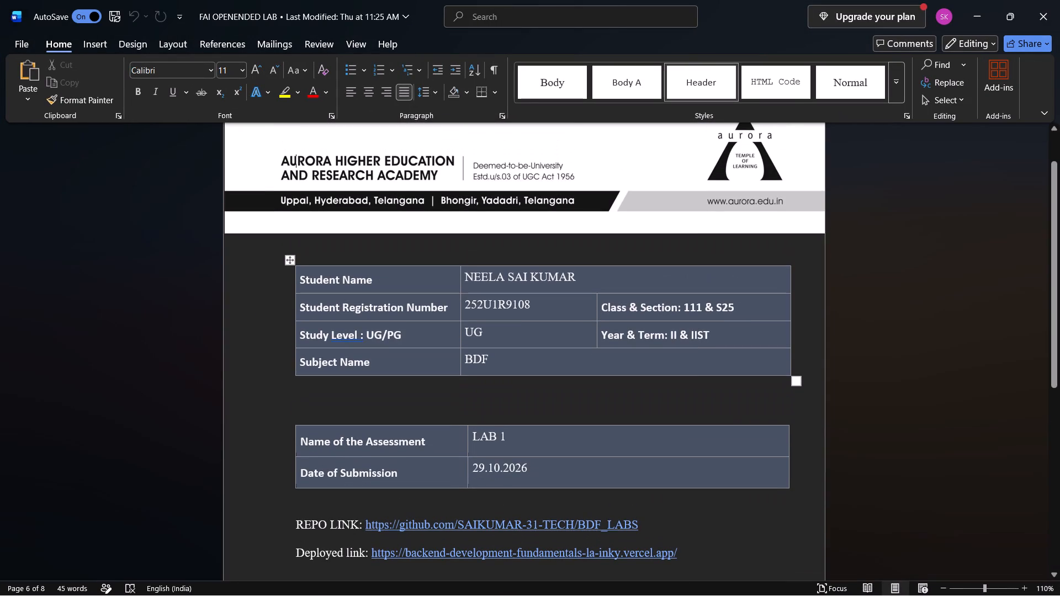
pyautogui.click(363, 0)
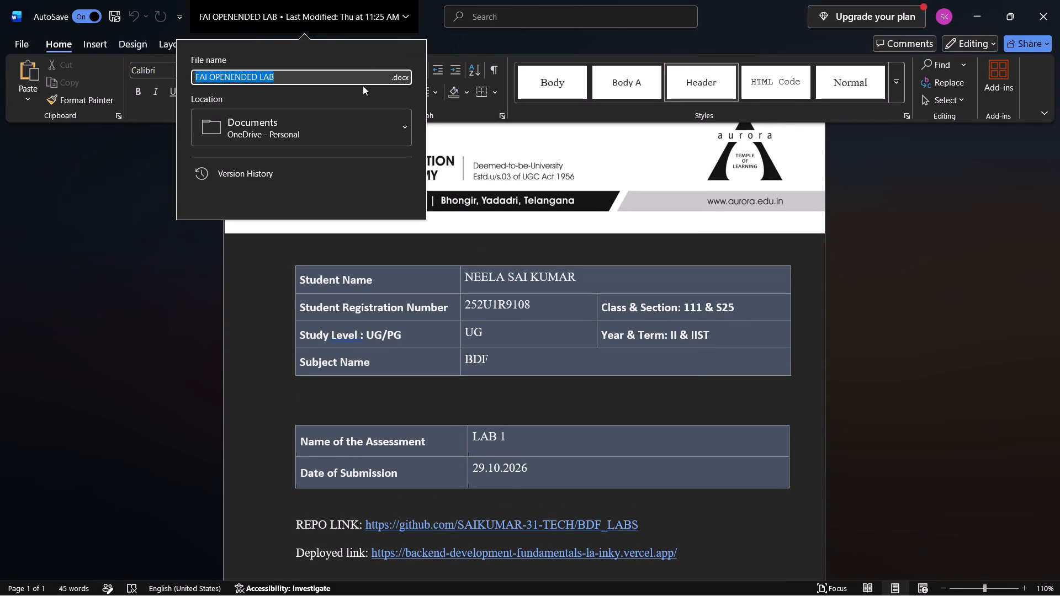
pyautogui.press('BackSpace')
pyautogui.write('BDF LAB2')
pyautogui.click(217, 343)
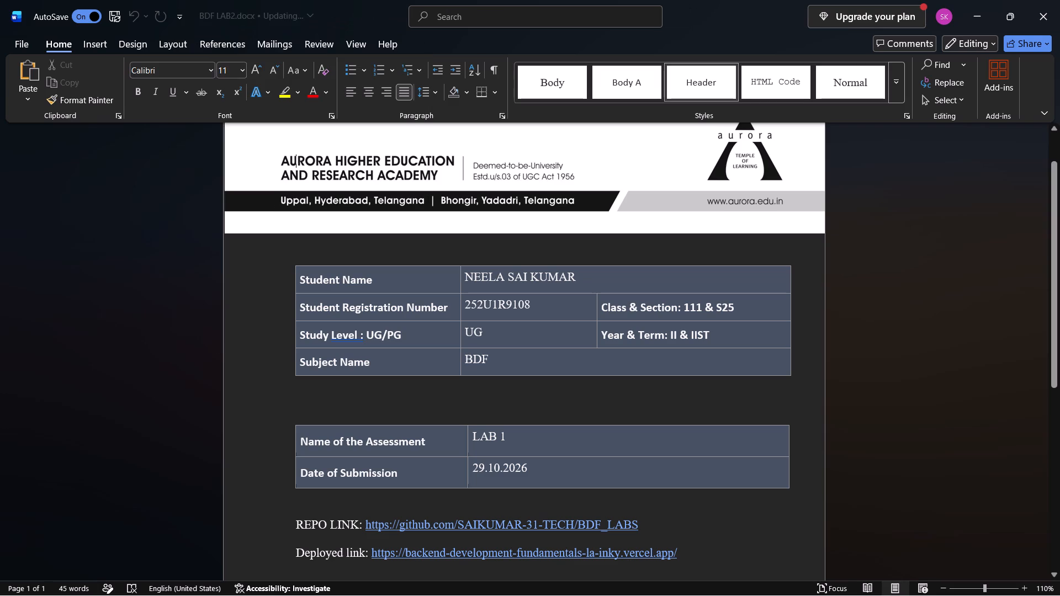
# Change the Name of the Assessment entry in the cover table to LAB 2.
pyautogui.scroll(-1, 559, 403)
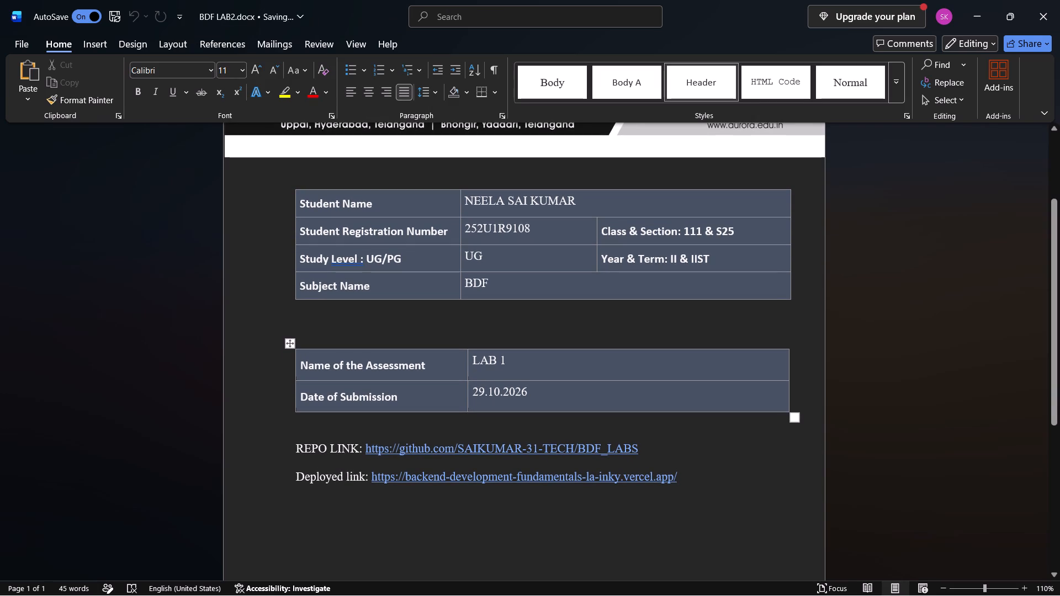
pyautogui.click(527, 364)
pyautogui.press('BackSpace')
pyautogui.press('2')
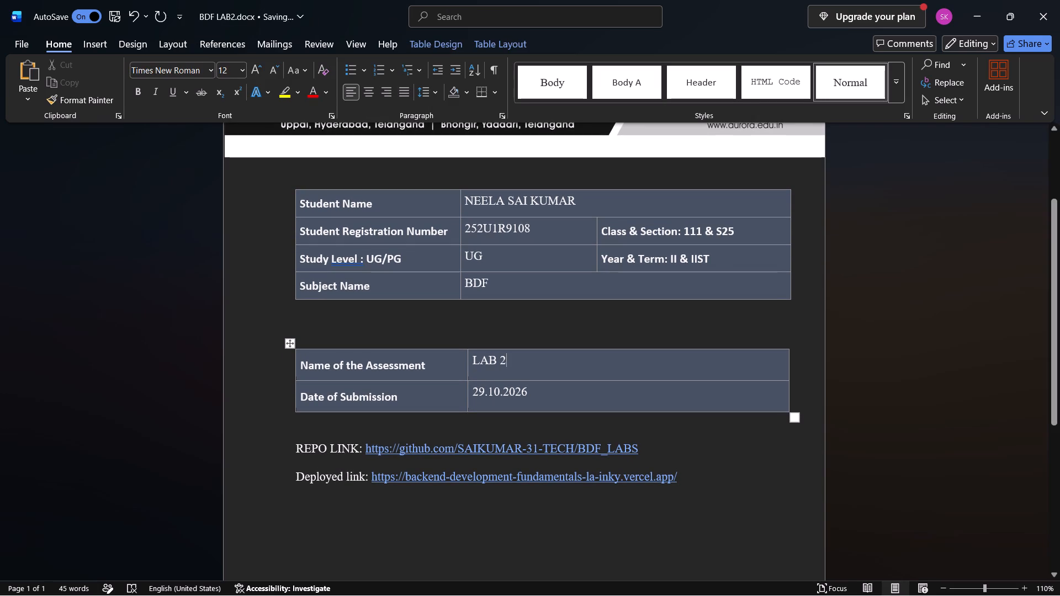
# Change the day in the Date of Submission entry to 31.
pyautogui.click(501, 390)
pyautogui.press('Left')
pyautogui.press('Left')
pyautogui.press('BackSpace')
pyautogui.press('BackSpace')
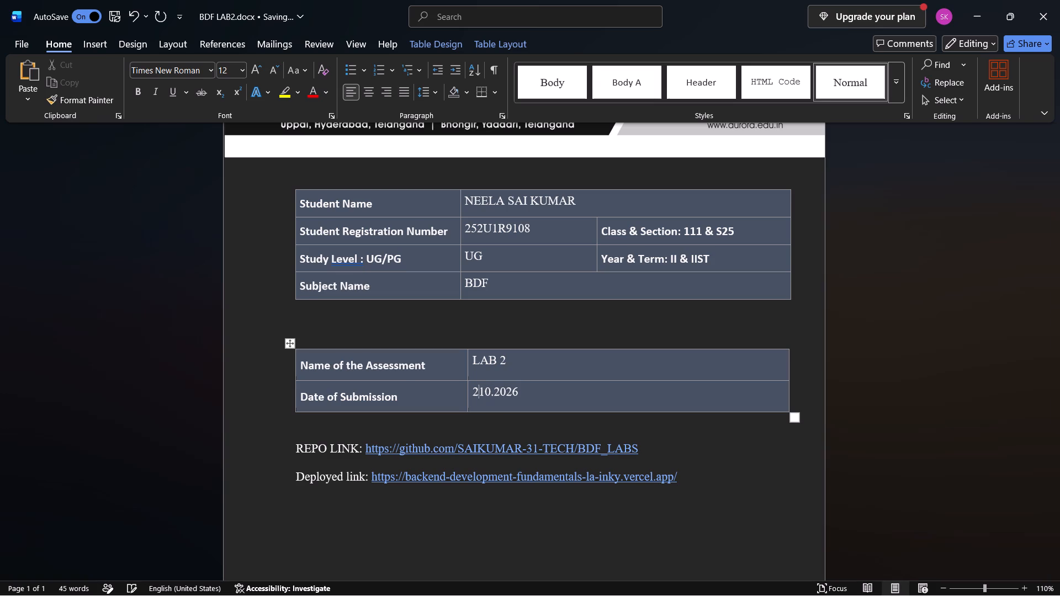
pyautogui.press('BackSpace')
pyautogui.write('31')
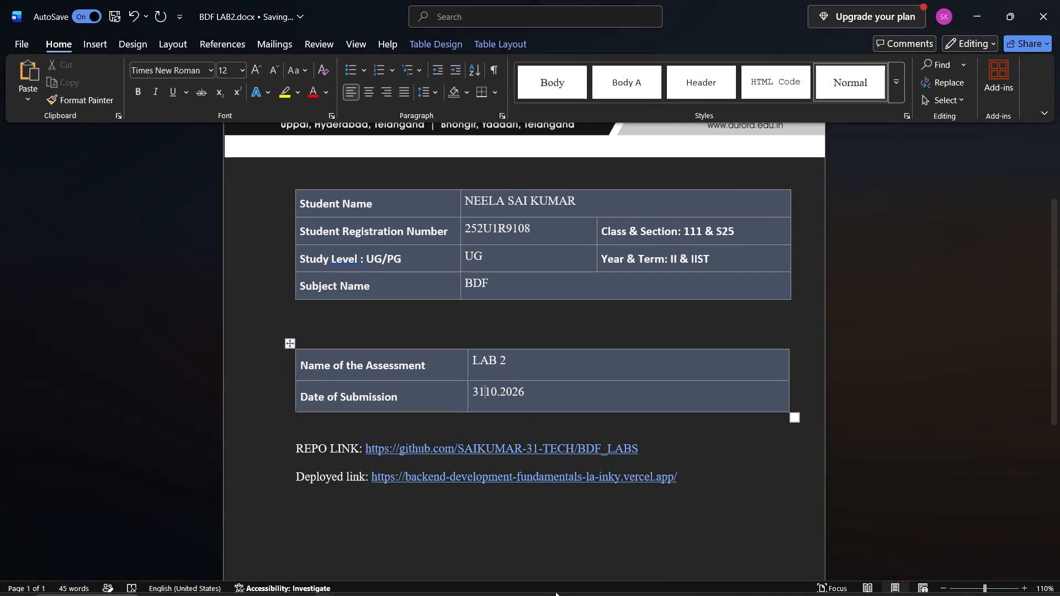
# Delete the vercel.app URL that follows the Deployed link label.
pyautogui.moveTo(692, 482); pyautogui.dragTo(373, 473)
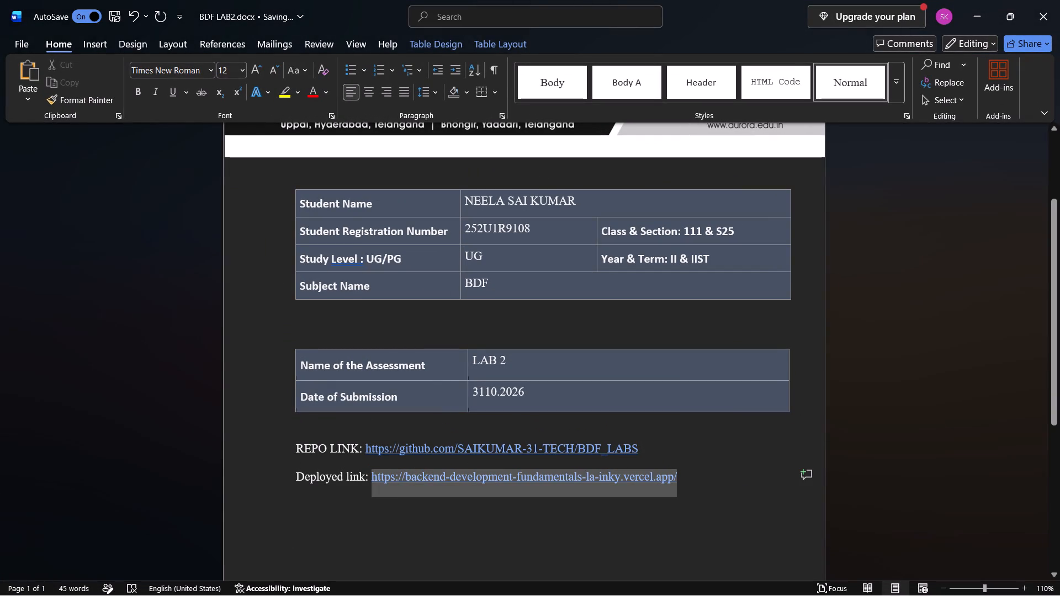
pyautogui.moveTo(373, 473); pyautogui.dragTo(372, 473)
pyautogui.press('BackSpace')
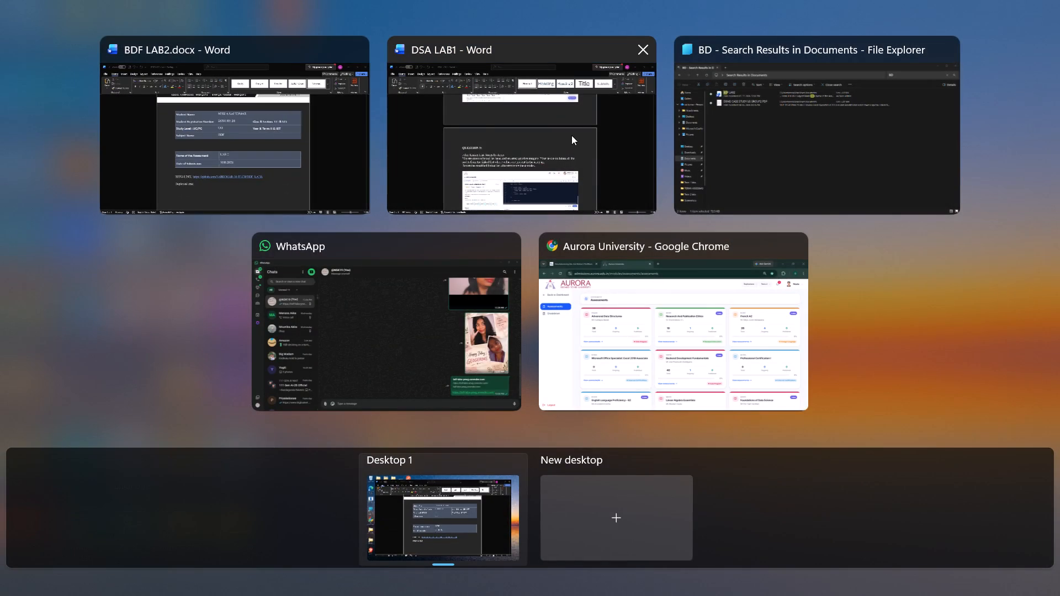
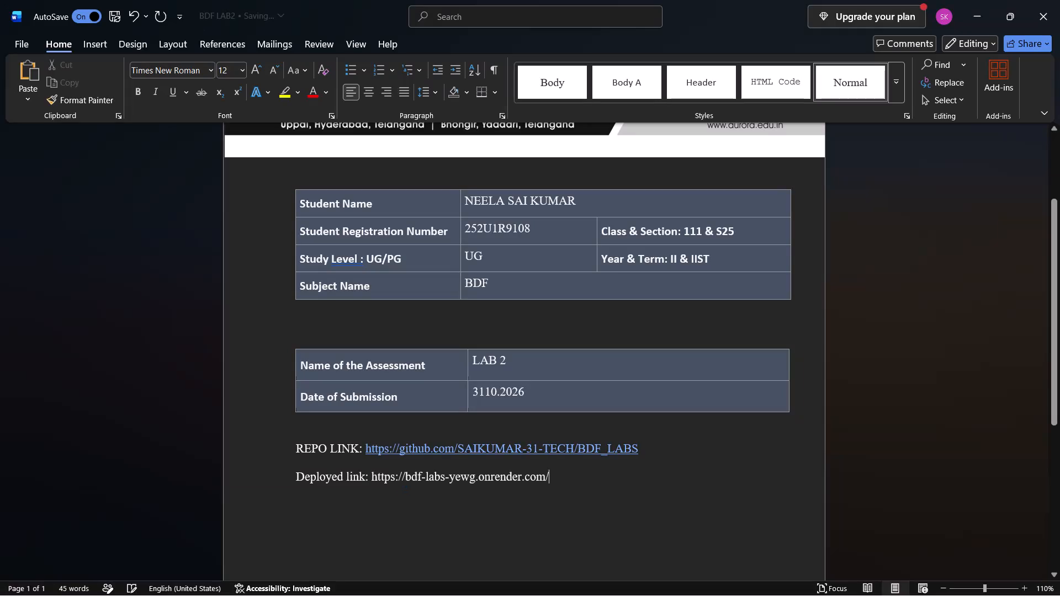
# Delete the GitHub URL that follows the REPO LINK label.
pyautogui.moveTo(649, 445); pyautogui.dragTo(369, 449)
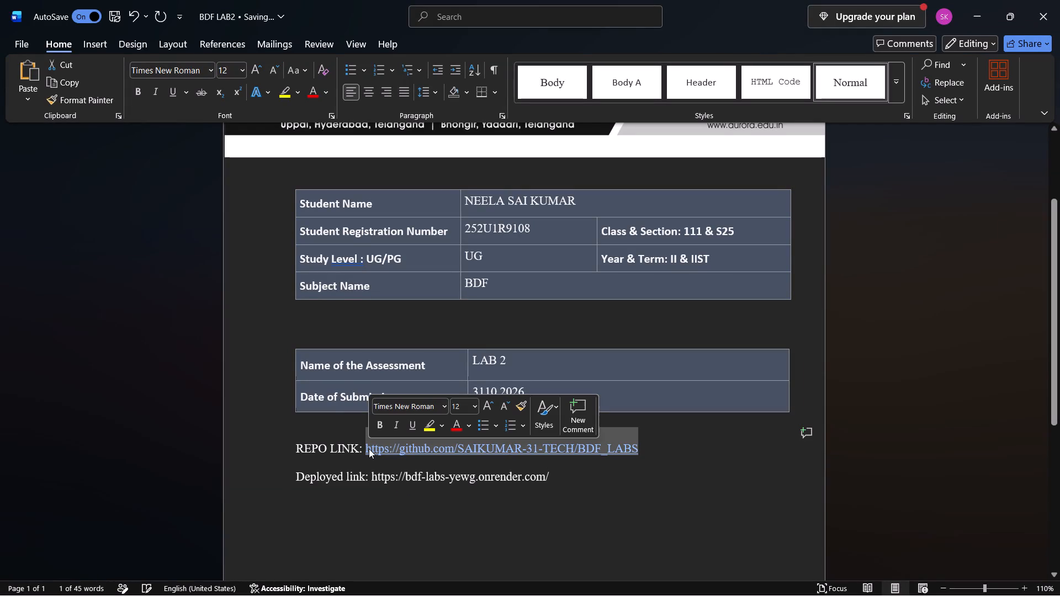
pyautogui.press('BackSpace')
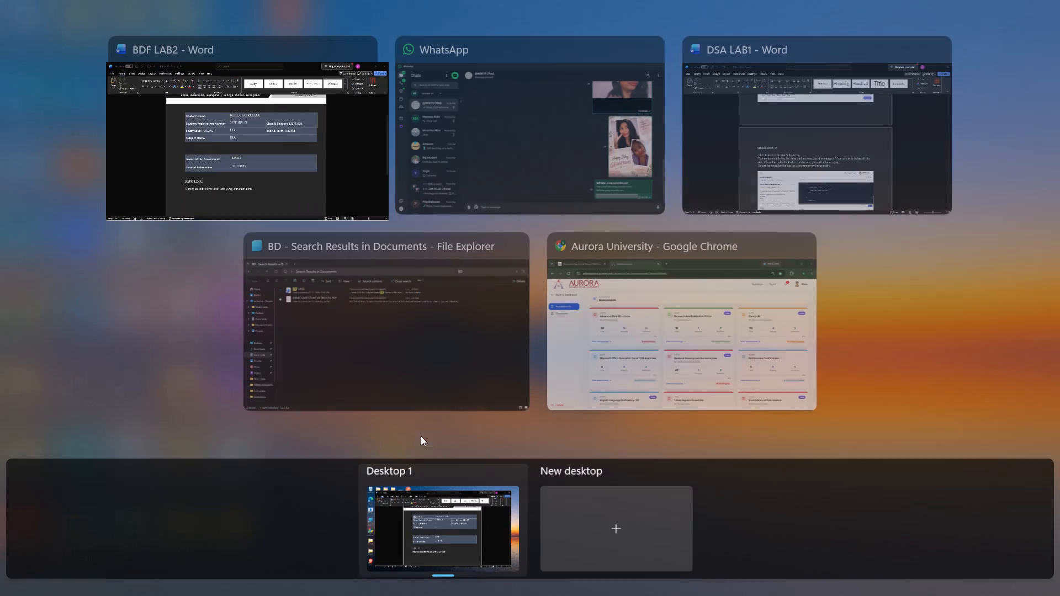
# In Chrome, open the Lab-02 folder of the BDF_LABS repository on GitHub and copy its page URL.
pyautogui.click(630, 375)
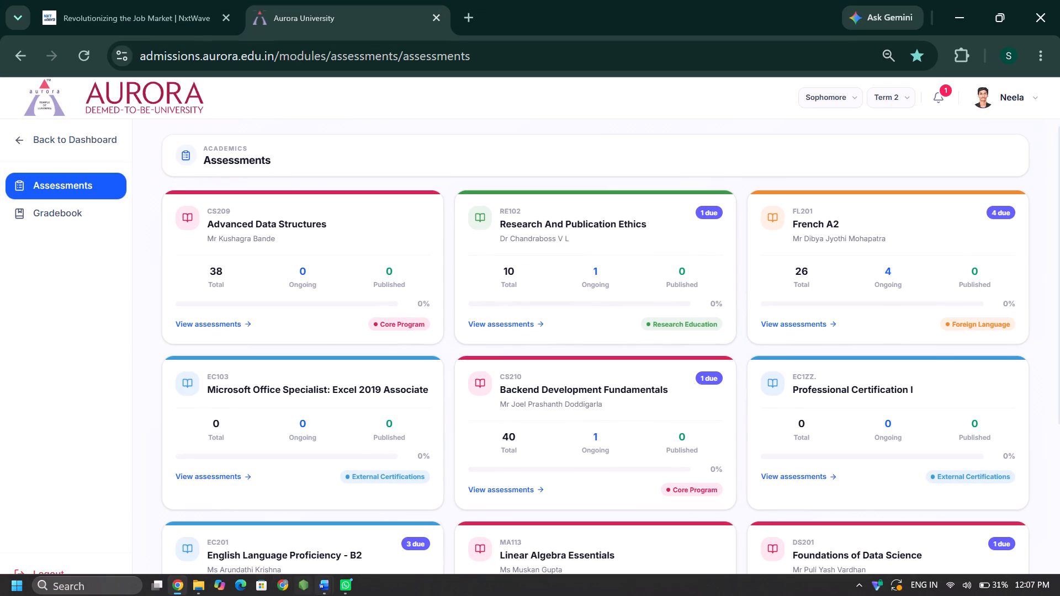
pyautogui.click(285, 594)
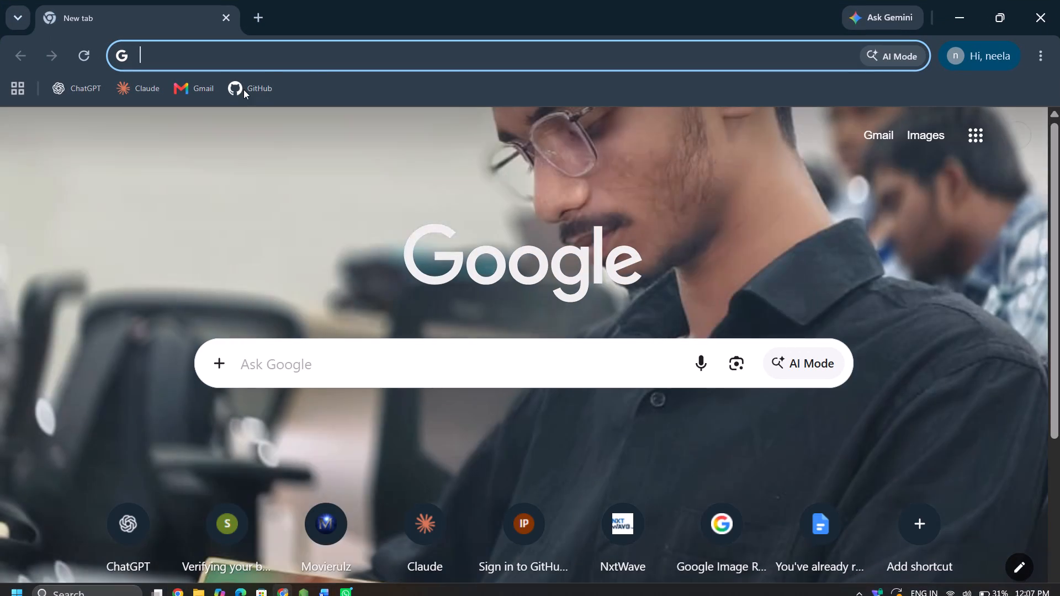
pyautogui.click(243, 89)
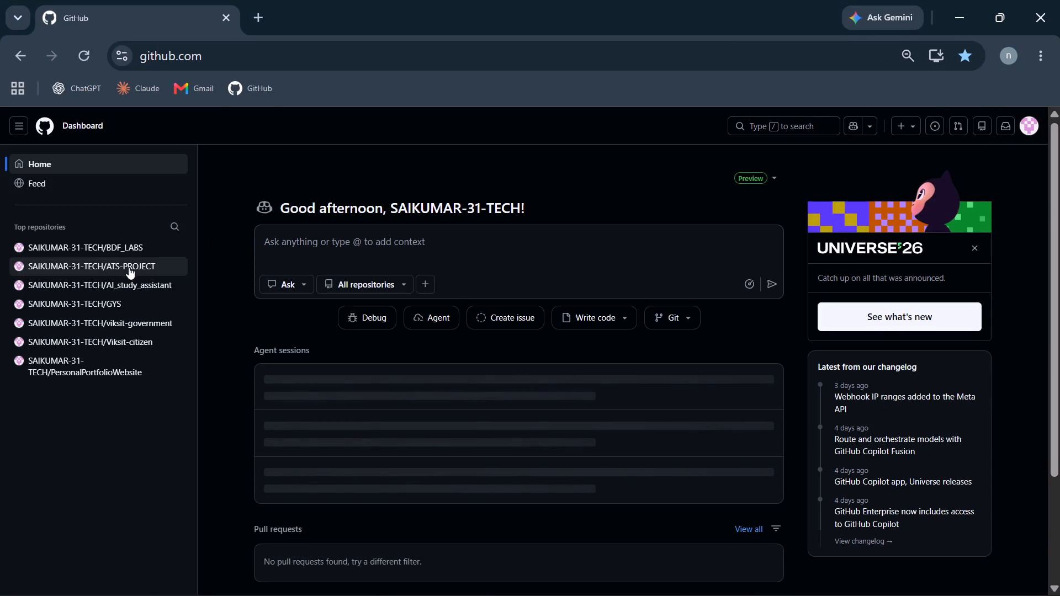
pyautogui.click(128, 249)
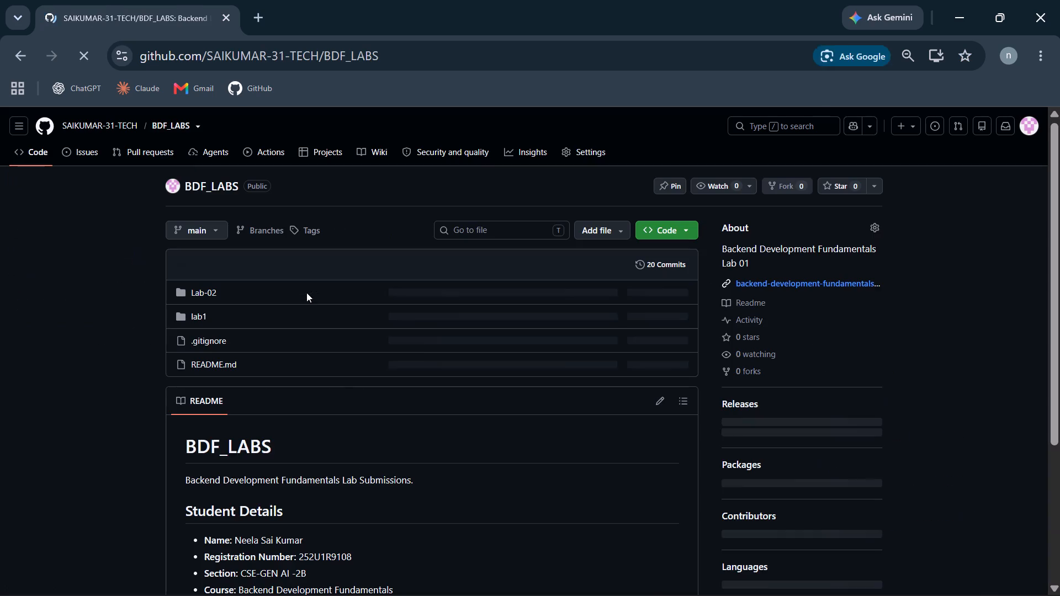
pyautogui.click(200, 290)
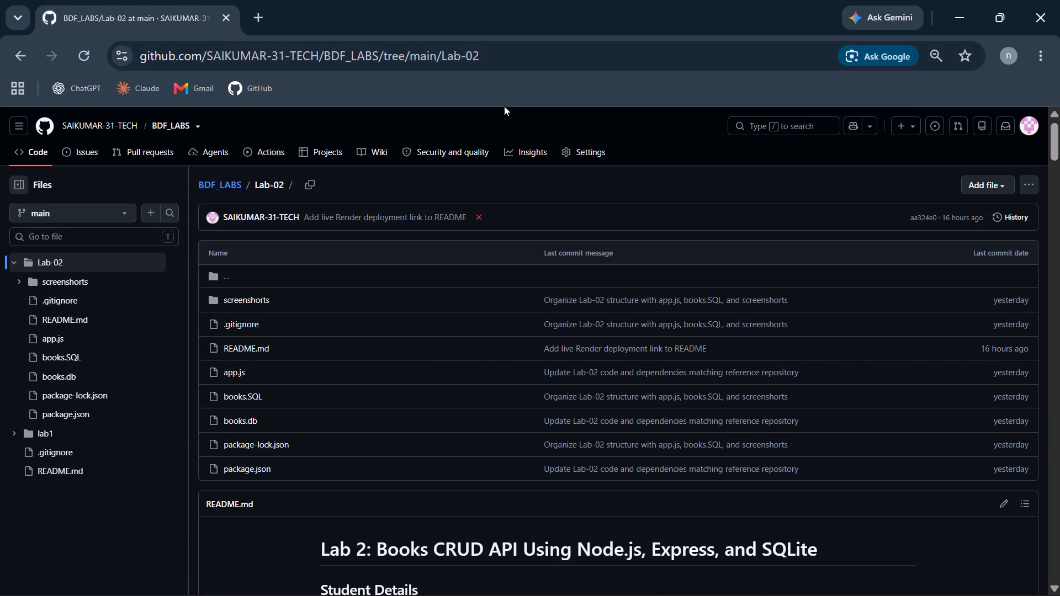
pyautogui.click(502, 59)
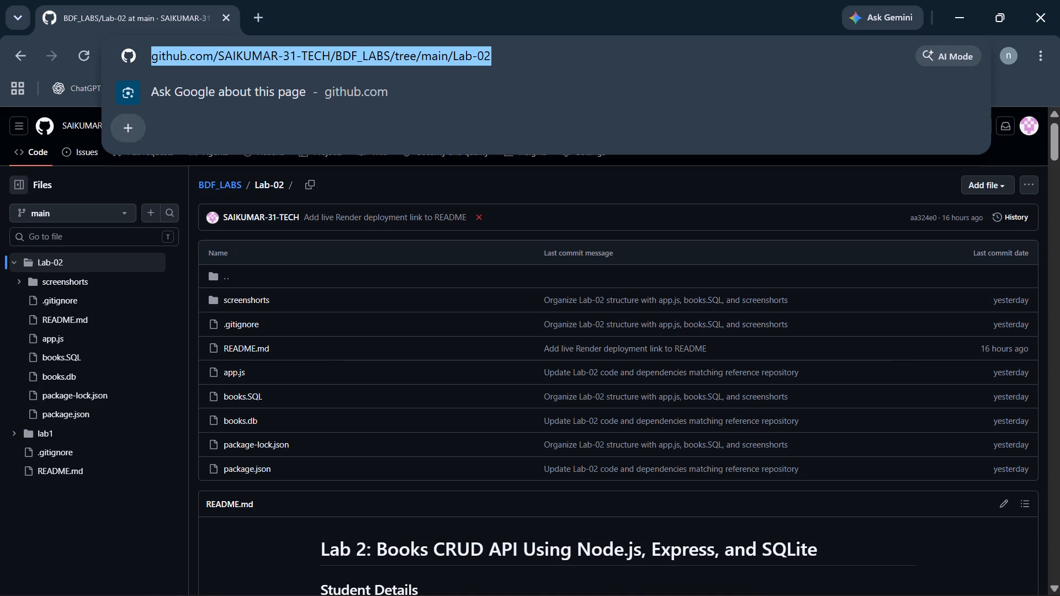
pyautogui.hotkey('ctrl', 'c')
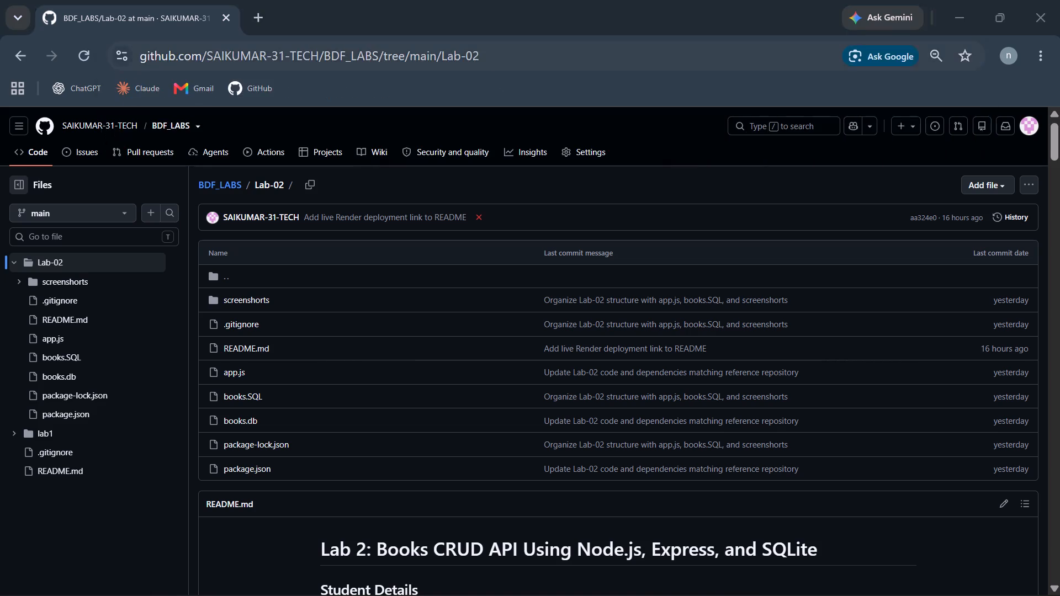
# Back in the BDF LAB2 Word document, paste the copied Lab-02 folder URL after the REPO LINK label.
pyautogui.click(773, 159)
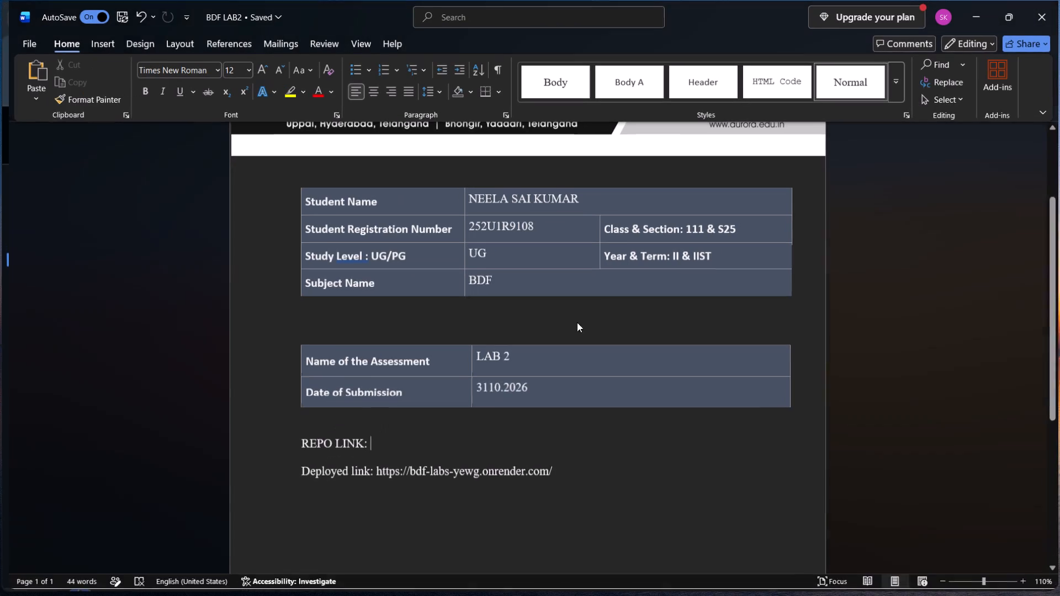
pyautogui.hotkey('ctrl', 'v')
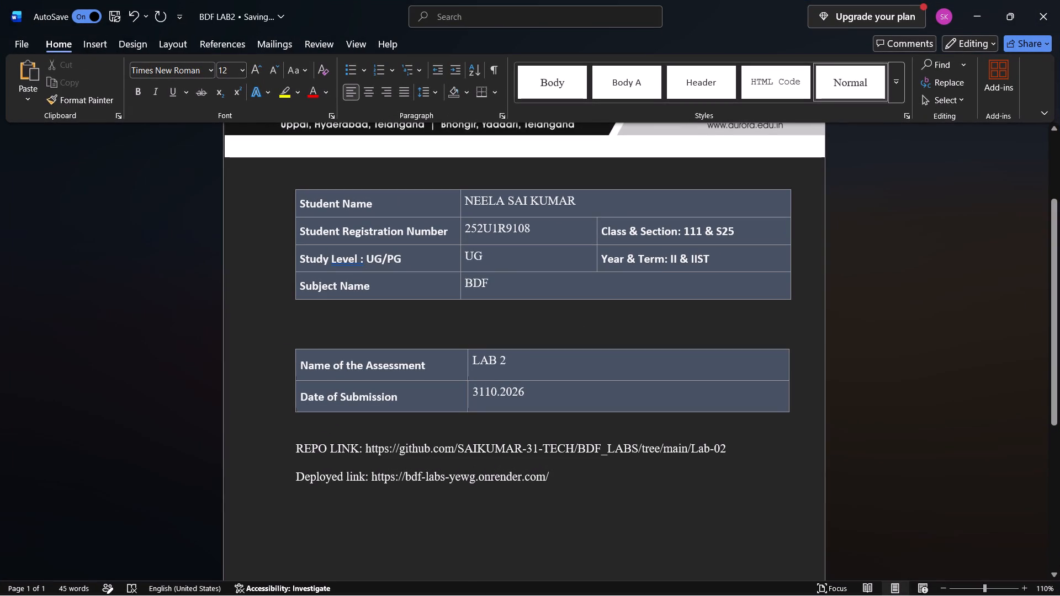
# Insert an extra space before the onrender.com URL on the Deployed link line.
pyautogui.click(599, 473)
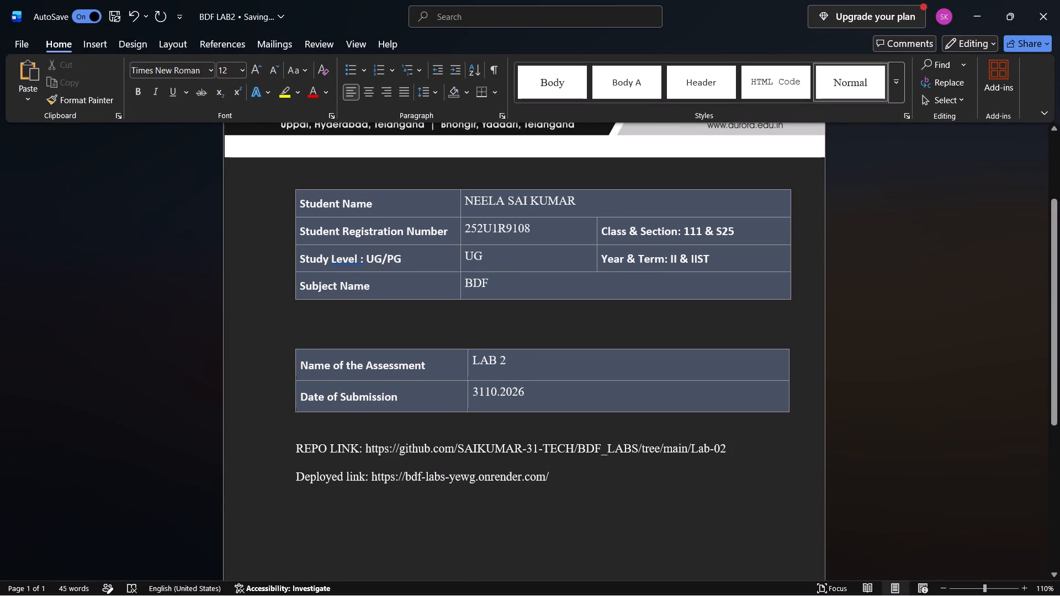
pyautogui.click(373, 483)
pyautogui.press('space')
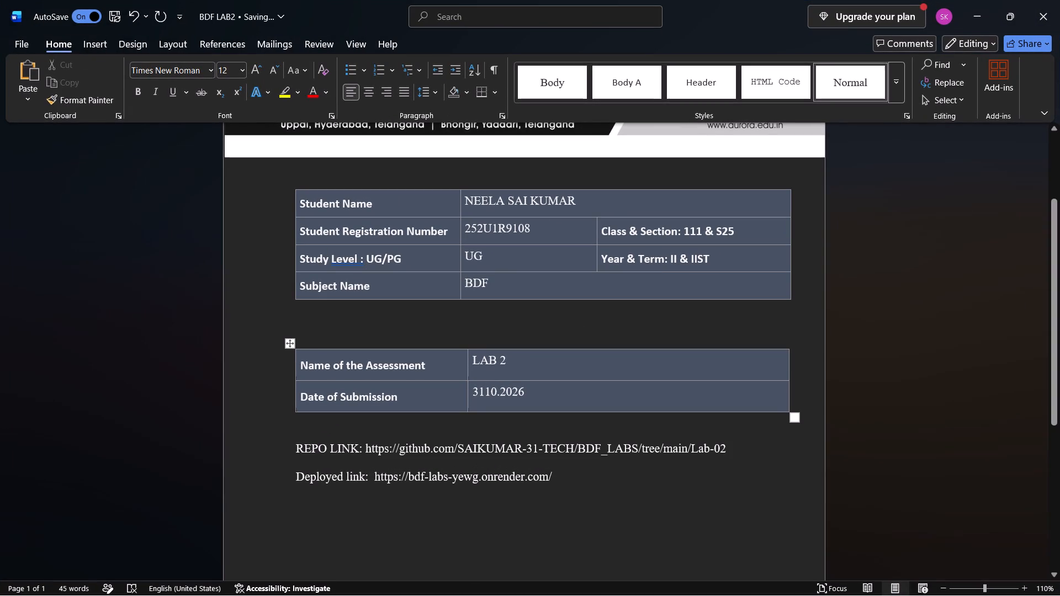
# Insert the missing period after the day so the Date of Submission entry reads 31.10.2026.
pyautogui.click(490, 392)
pyautogui.press('Left')
pyautogui.press('.')
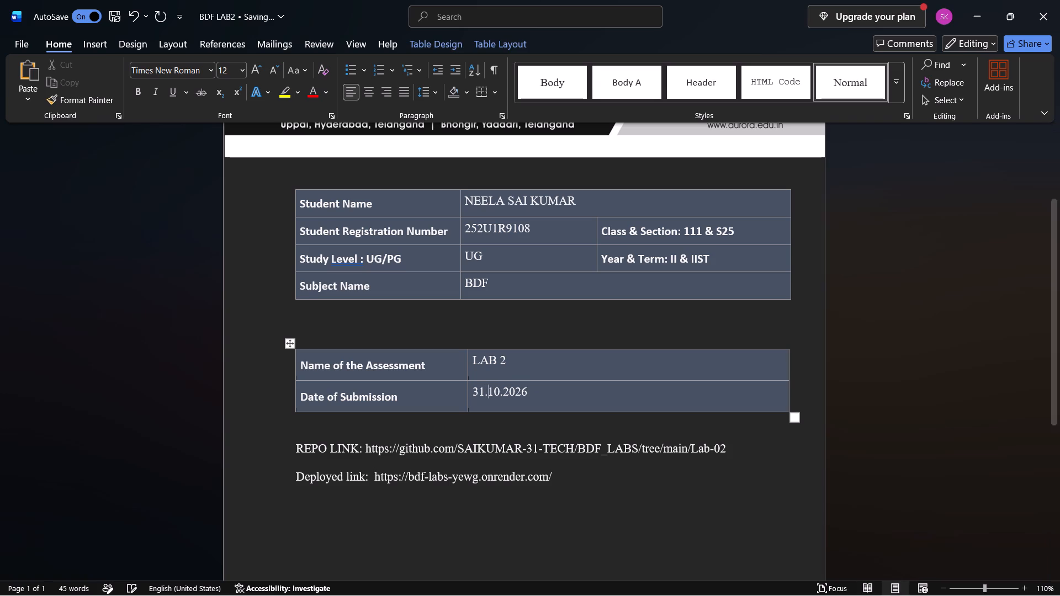
# Check the print preview of the report, then return to the document and look over its page.
pyautogui.scroll(1, 502, 342)
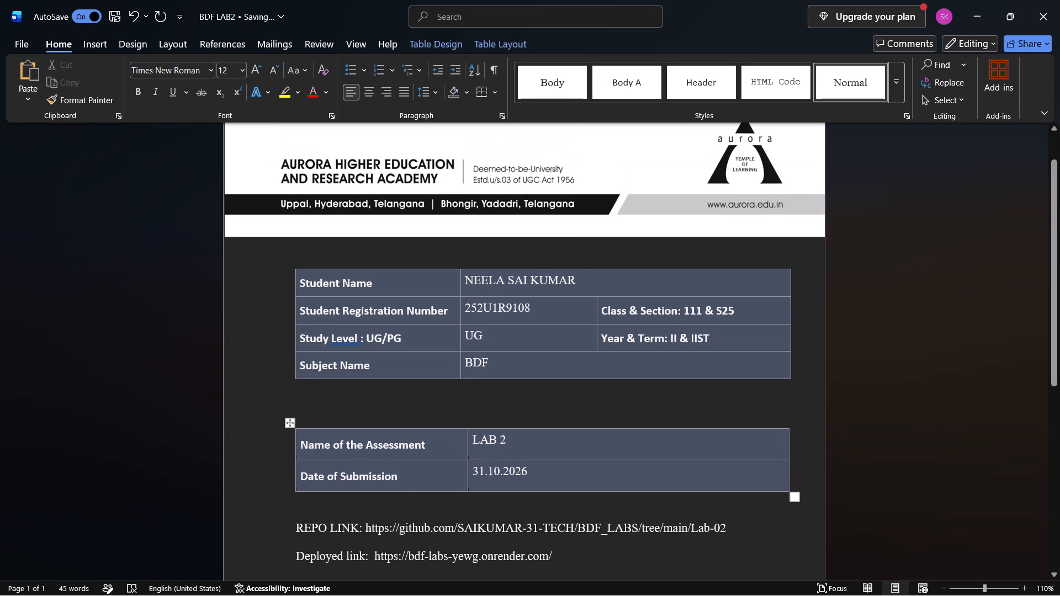
pyautogui.hotkey('ctrl', 'p')
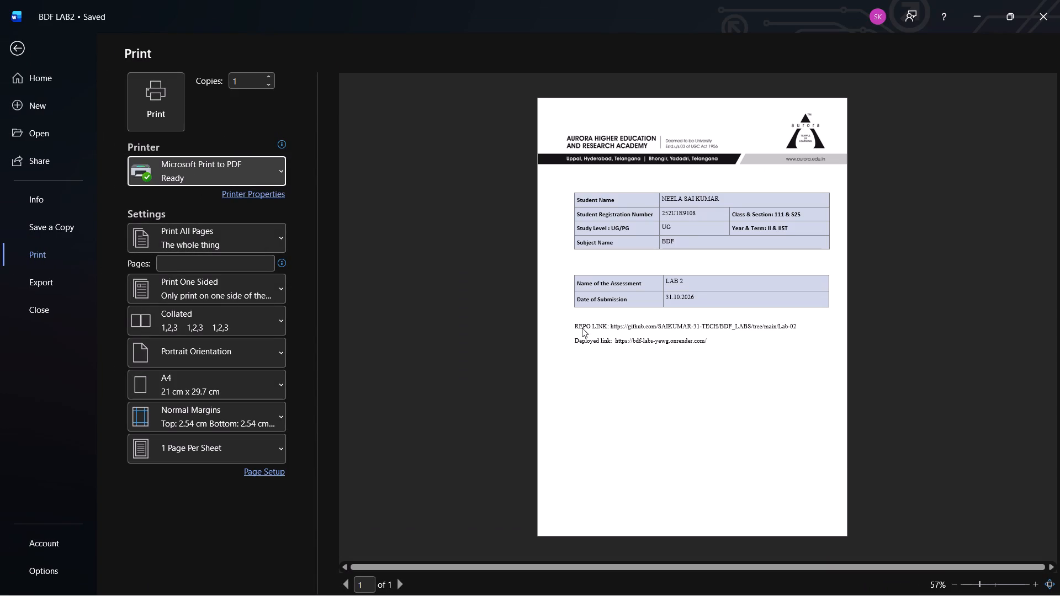
pyautogui.click(11, 49)
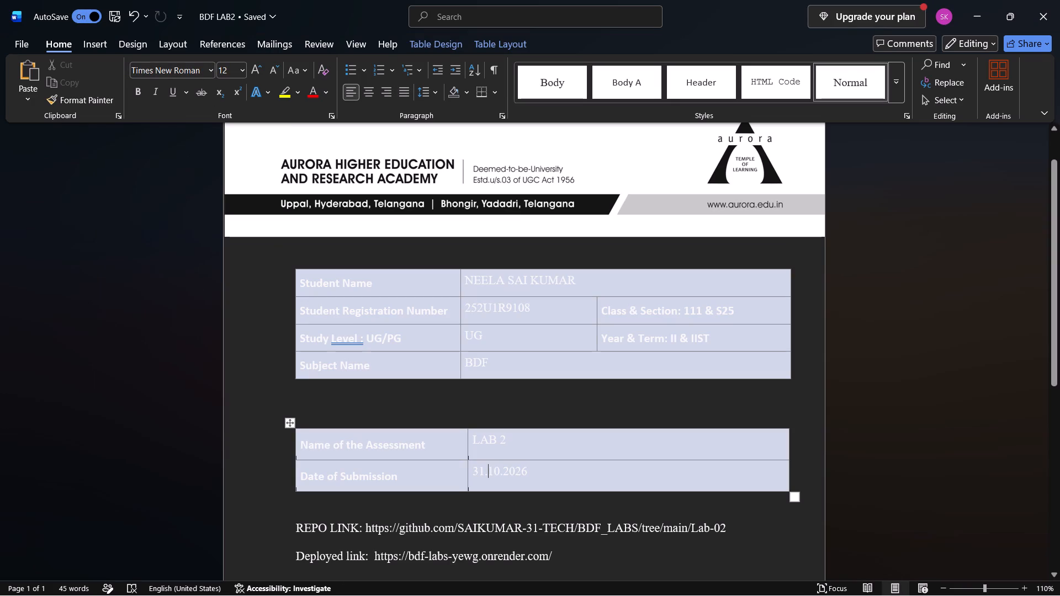
pyautogui.click(754, 416)
pyautogui.click(725, 542)
pyautogui.scroll(-1, 725, 542)
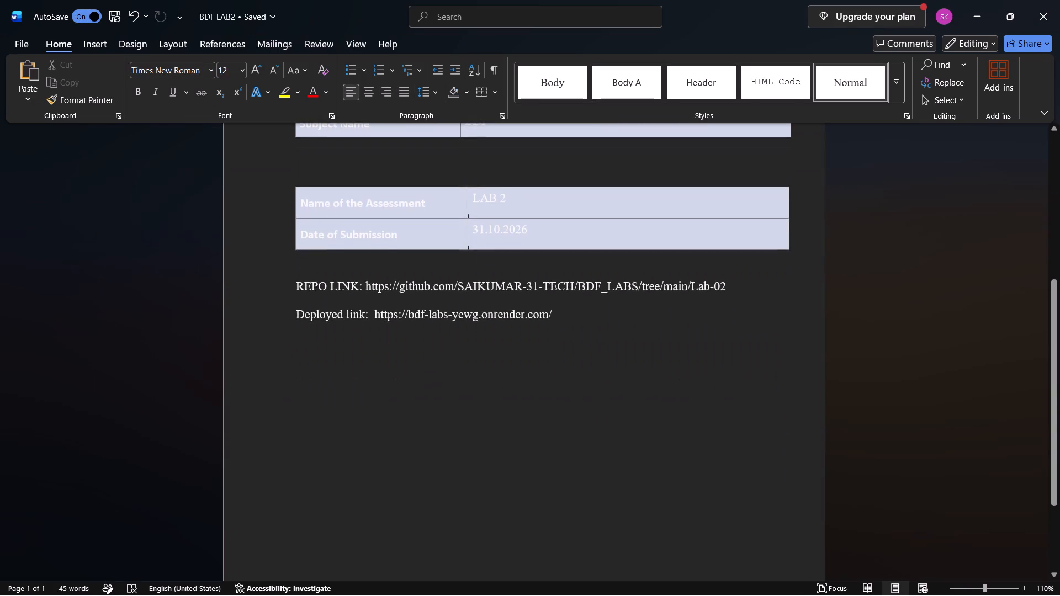
pyautogui.scroll(1, 713, 285)
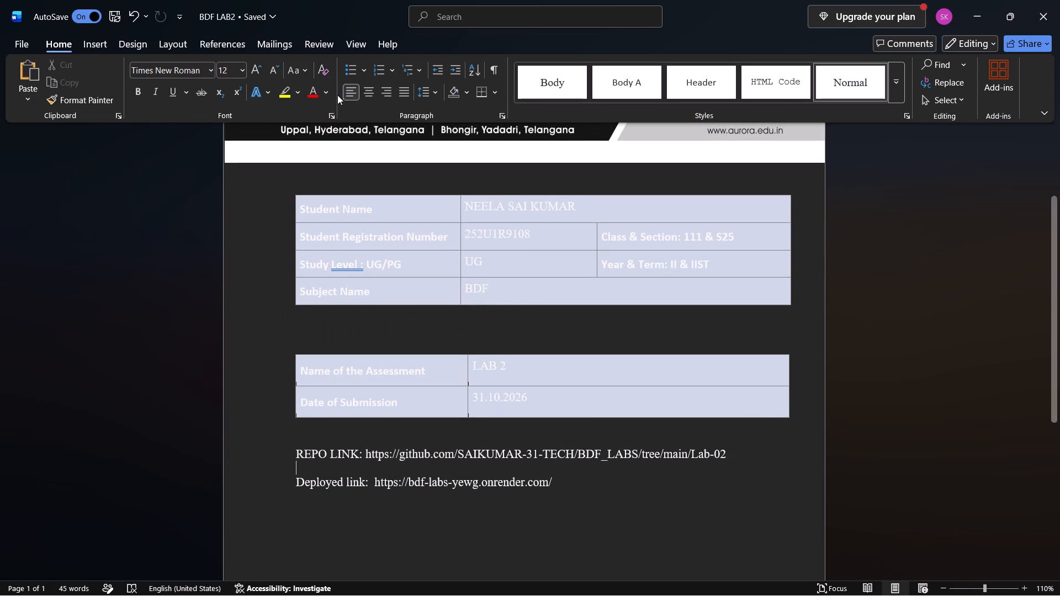
# Close the BDF LAB2 document and reopen it from the Documents search results in File Explorer.
pyautogui.click(1059, 0)
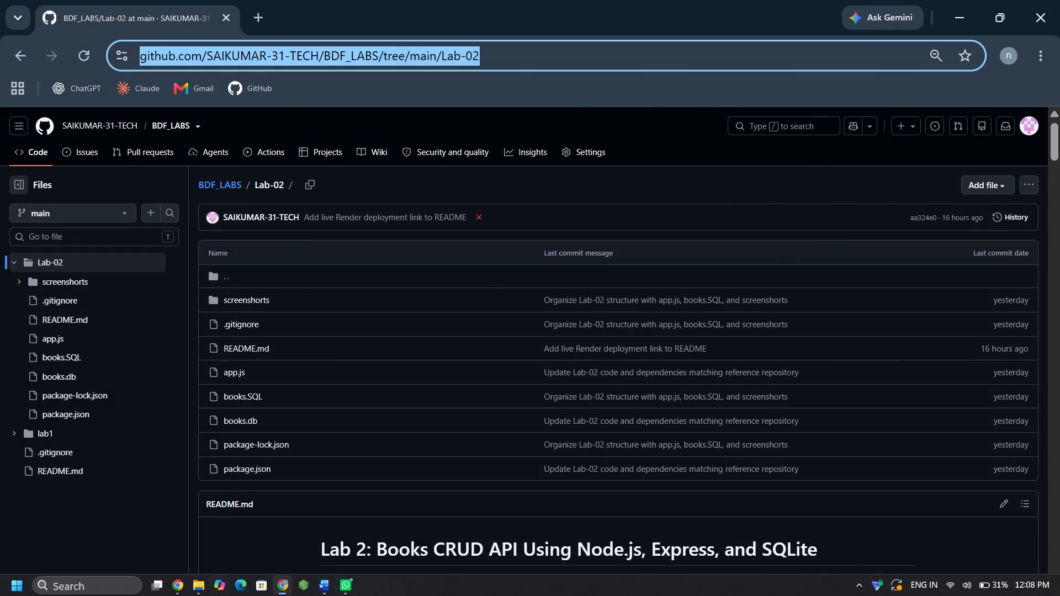
pyautogui.click(195, 590)
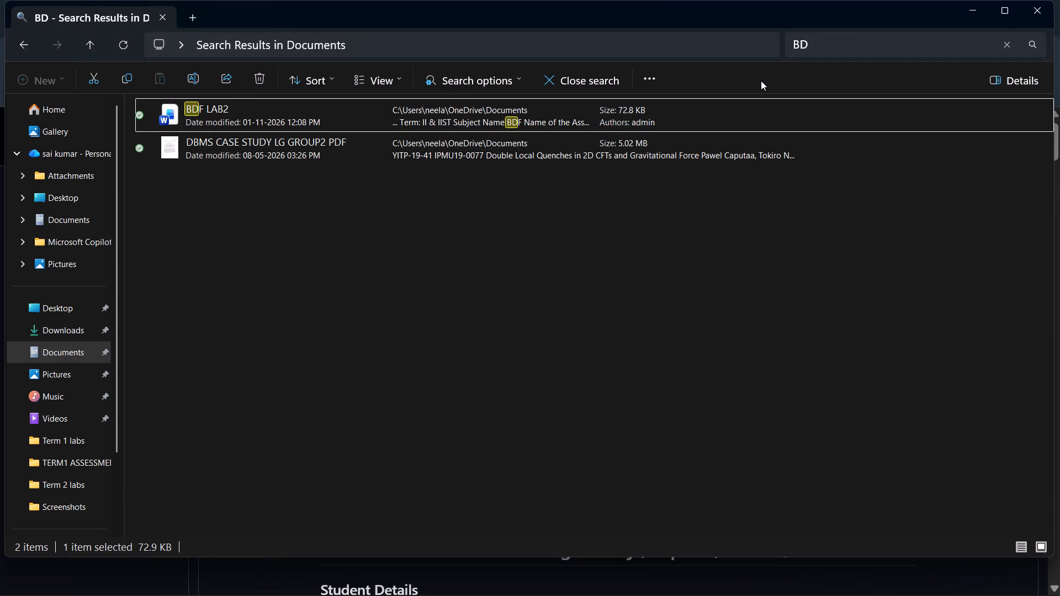
pyautogui.doubleClick(619, 109)
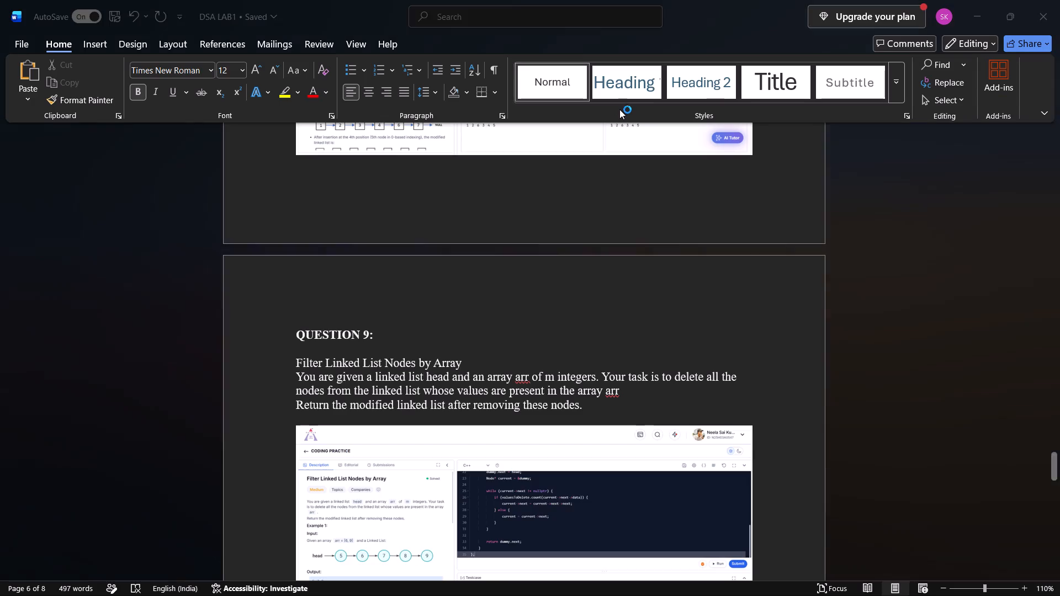
# Change the term in the Year & Term entry so it reads II & II.
pyautogui.click(727, 390)
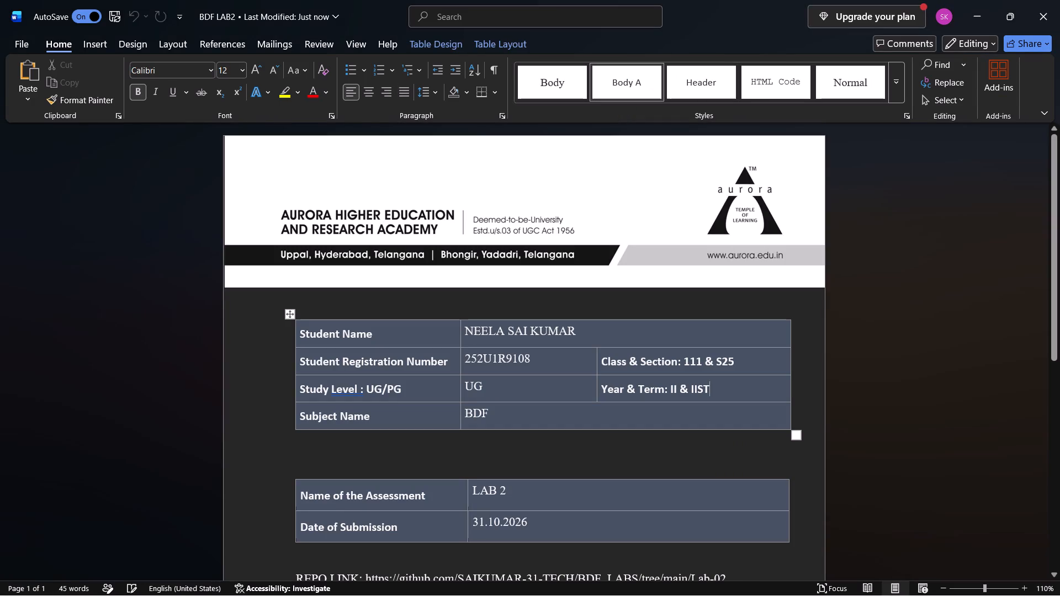
pyautogui.press('BackSpace')
pyautogui.press('BackSpace')
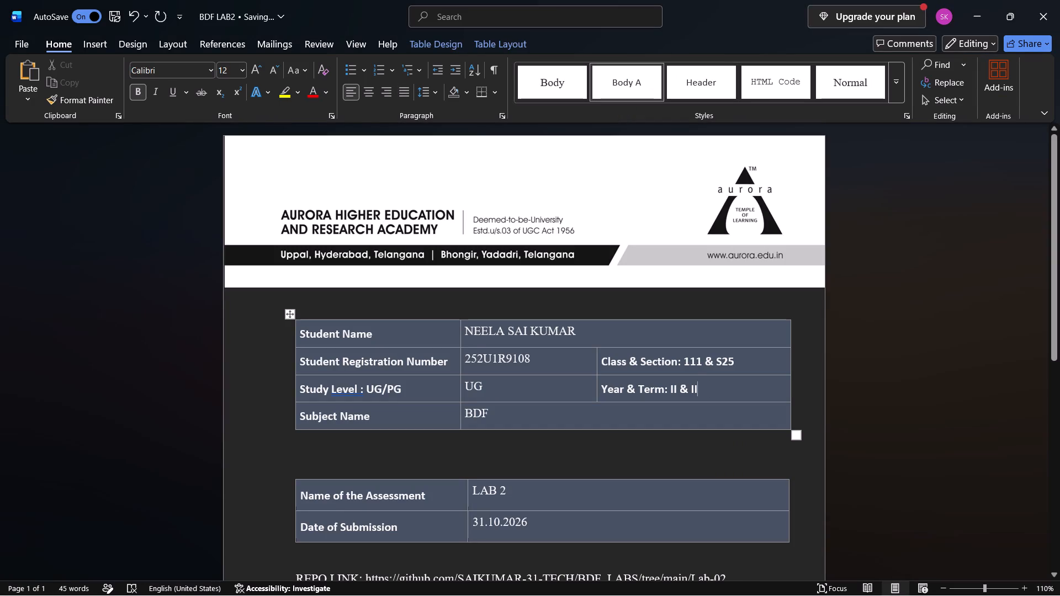
pyautogui.click(692, 444)
# Print the report with Microsoft Print to PDF, saving it as BDF LAB 2 in the Term 2 labs folder.
pyautogui.scroll(-1, 692, 444)
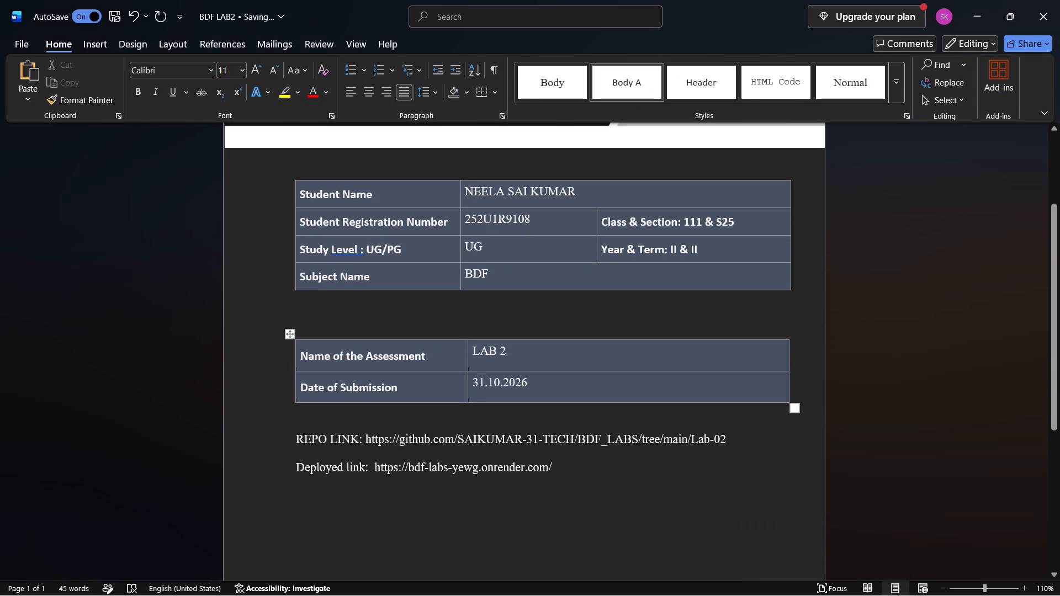
pyautogui.hotkey('ctrl', 'p')
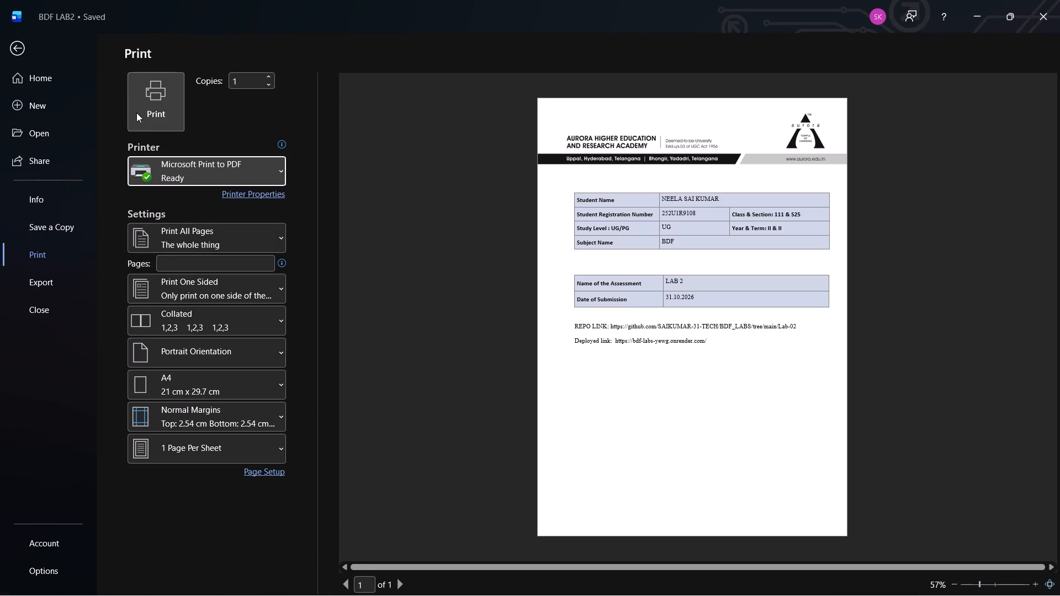
pyautogui.click(136, 113)
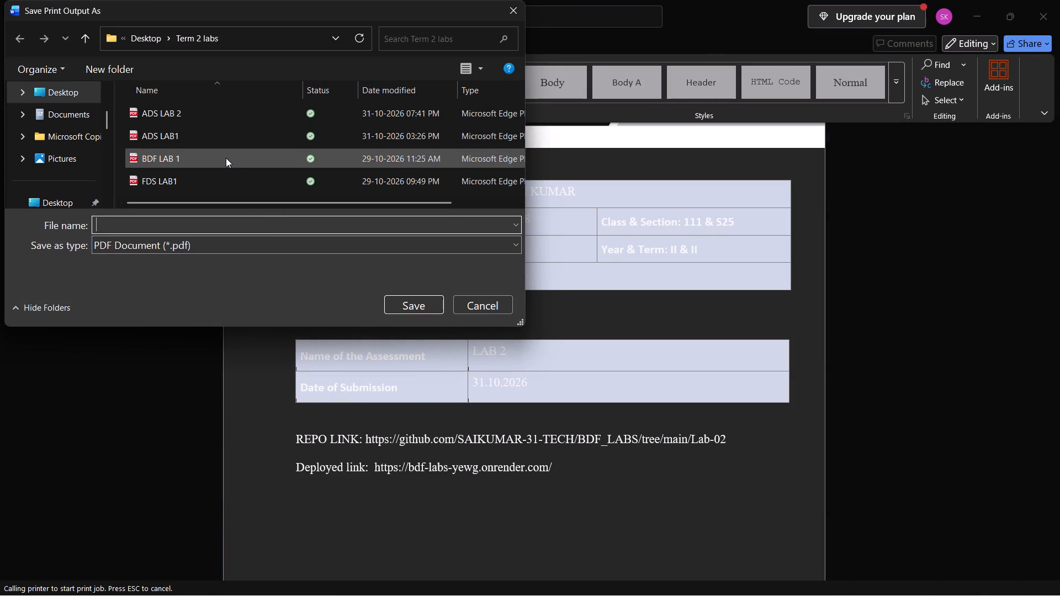
pyautogui.click(226, 158)
pyautogui.click(185, 223)
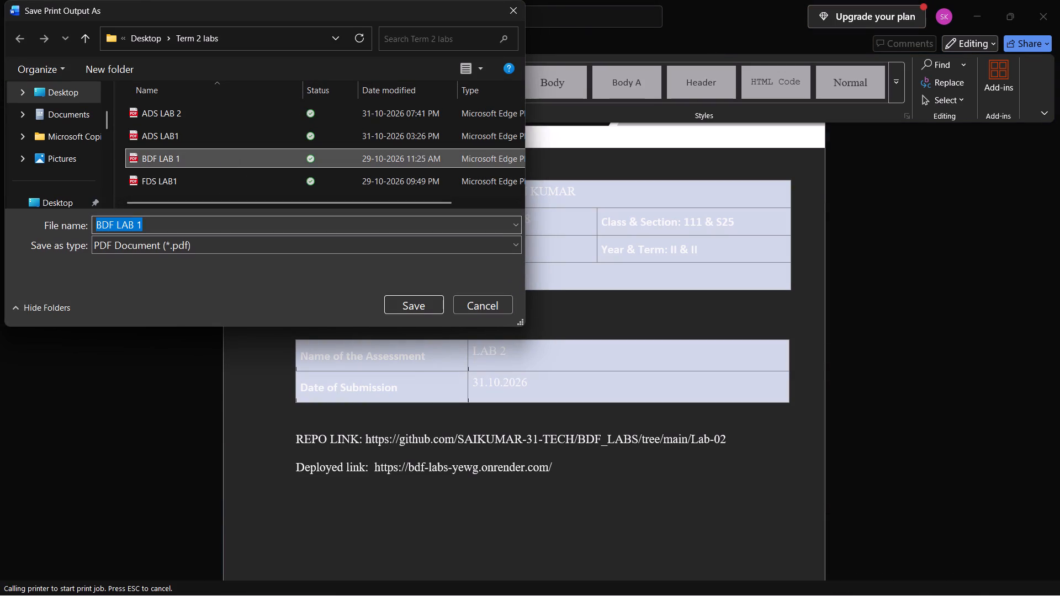
pyautogui.click(185, 223)
pyautogui.press('BackSpace')
pyautogui.press('2')
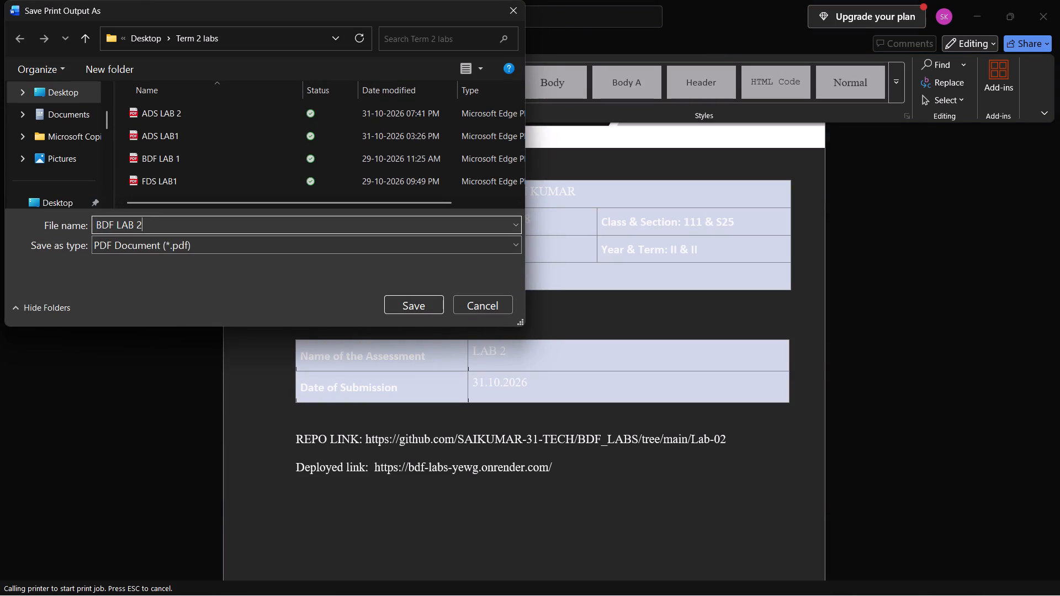
pyautogui.click(425, 311)
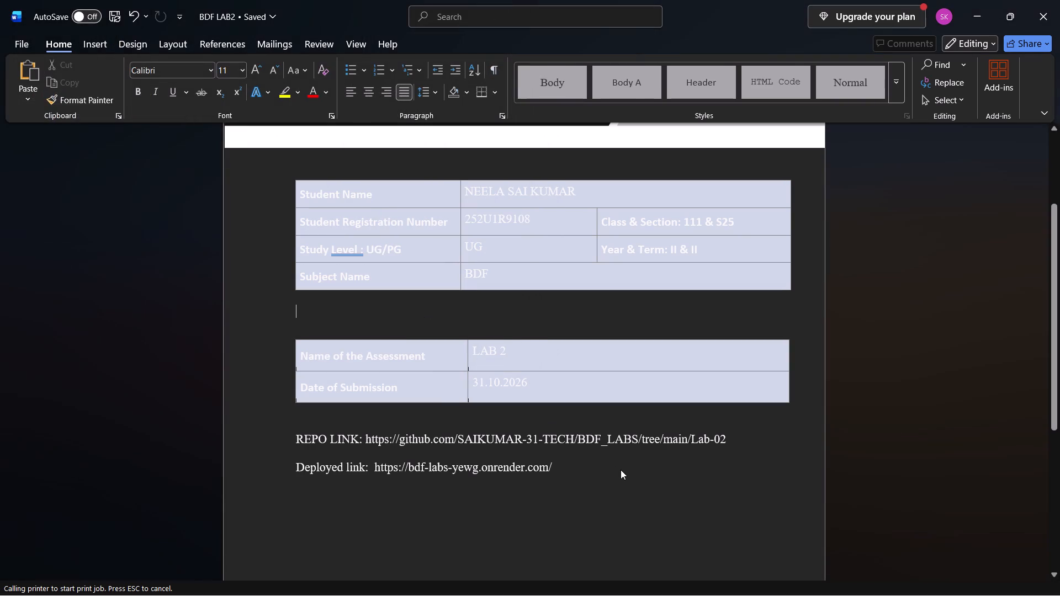
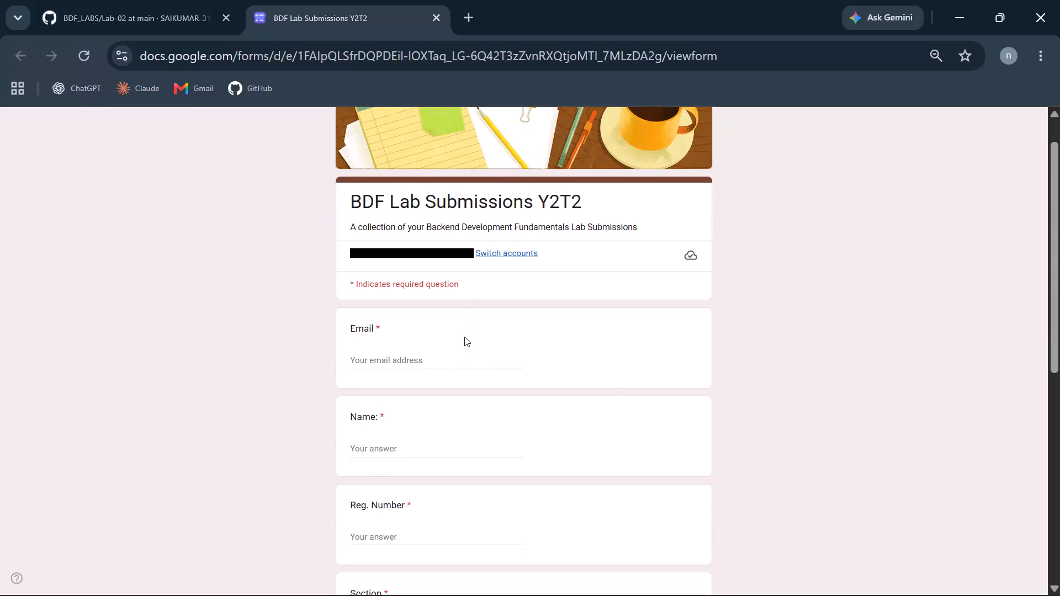
# Fill in the student's email, name and registration number in the BDF Lab Submissions Y2T2 form.
pyautogui.click(446, 368)
pyautogui.moveTo(442, 360); pyautogui.dragTo(496, 412)
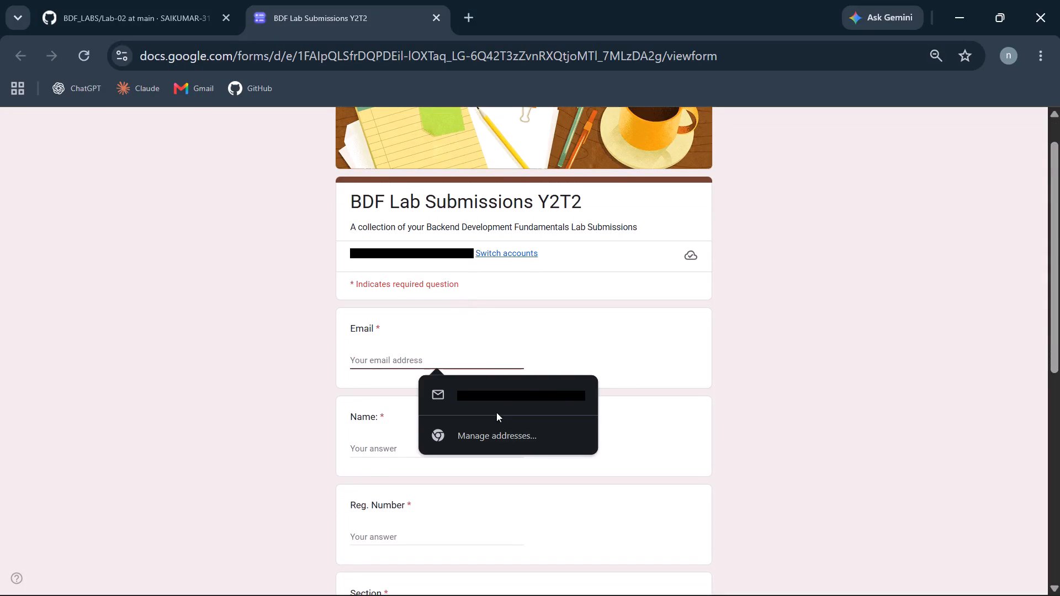
pyautogui.click(496, 398)
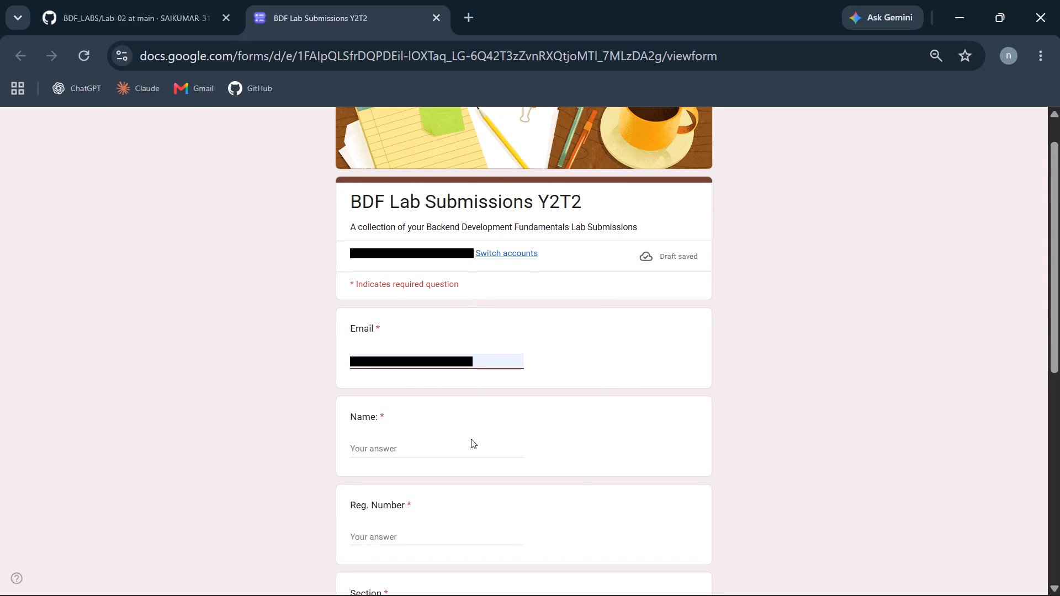
pyautogui.click(471, 439)
pyautogui.click(473, 443)
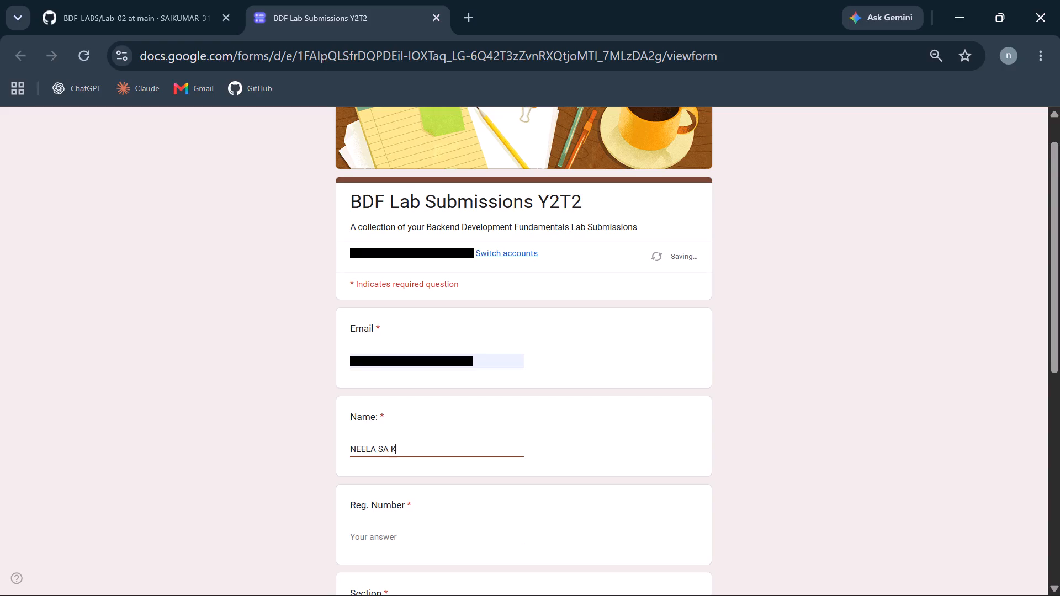
pyautogui.press('BackSpace')
pyautogui.press('BackSpace')
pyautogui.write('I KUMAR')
pyautogui.scroll(-1, 473, 443)
pyautogui.click(442, 460)
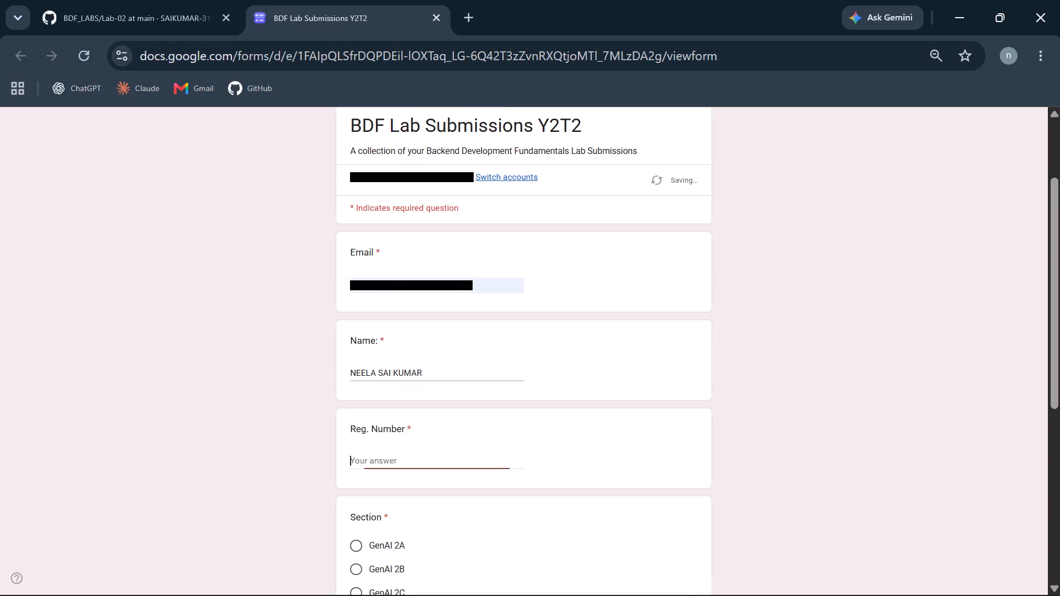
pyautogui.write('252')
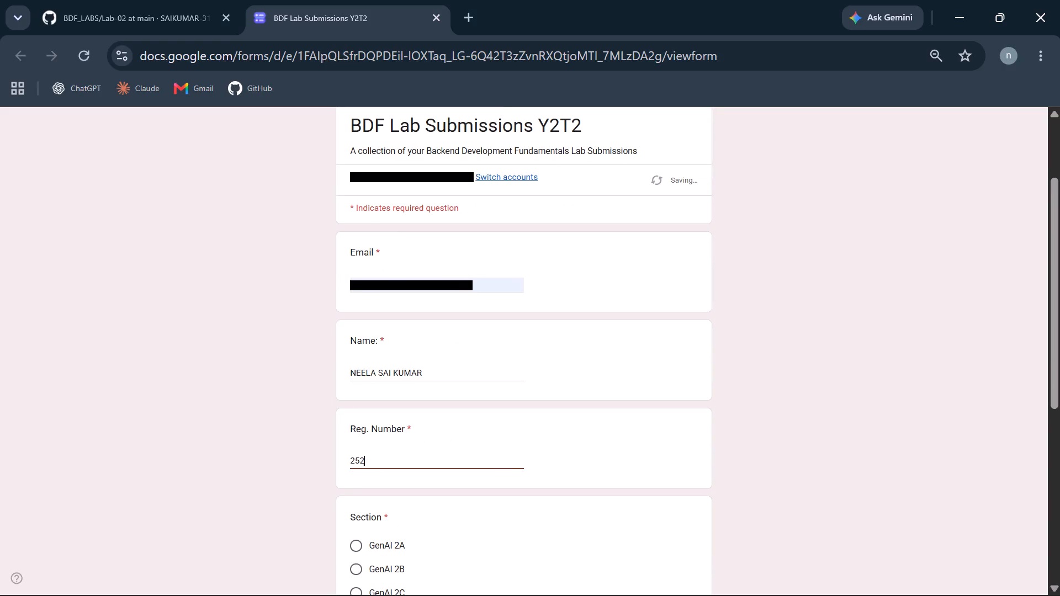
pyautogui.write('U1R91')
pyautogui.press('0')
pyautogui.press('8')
# Set the form's section to GenAI 2B and the lab task number to Lab 2.
pyautogui.scroll(-1, 442, 460)
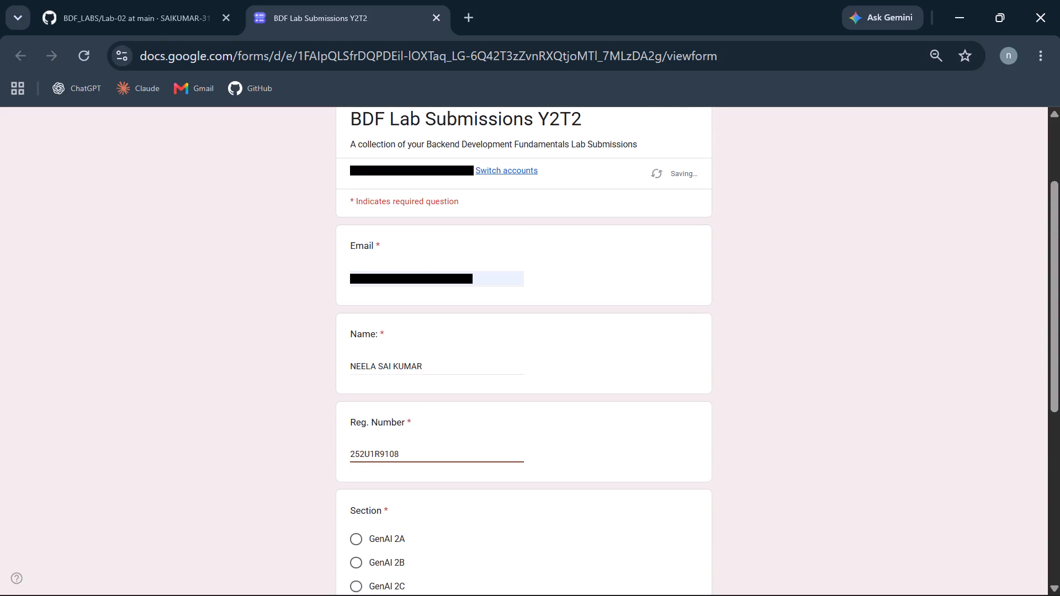
pyautogui.scroll(-1, 442, 460)
pyautogui.click(388, 465)
pyautogui.scroll(-1, 388, 465)
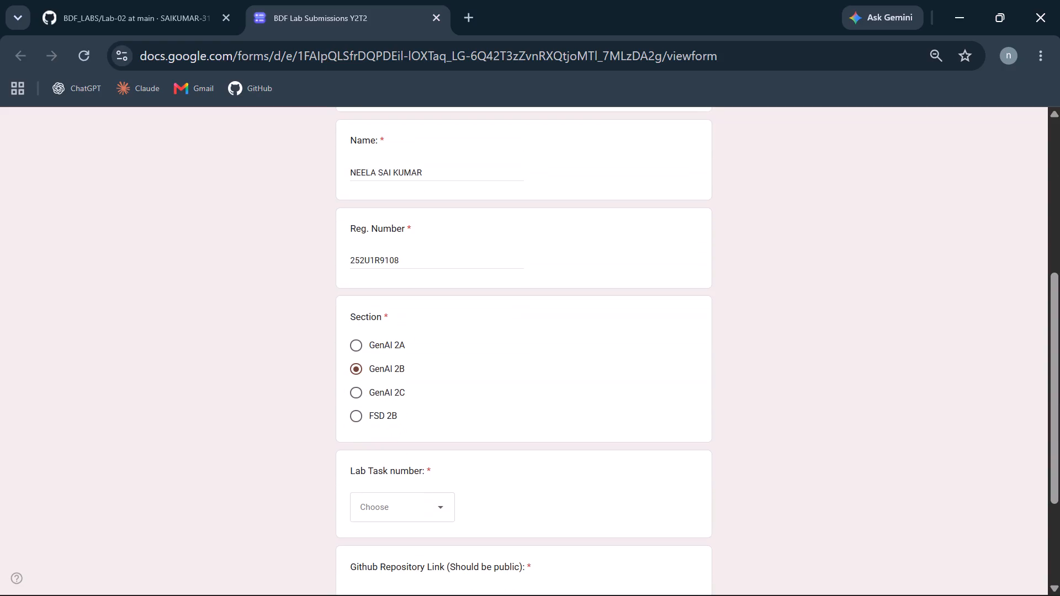
pyautogui.click(400, 507)
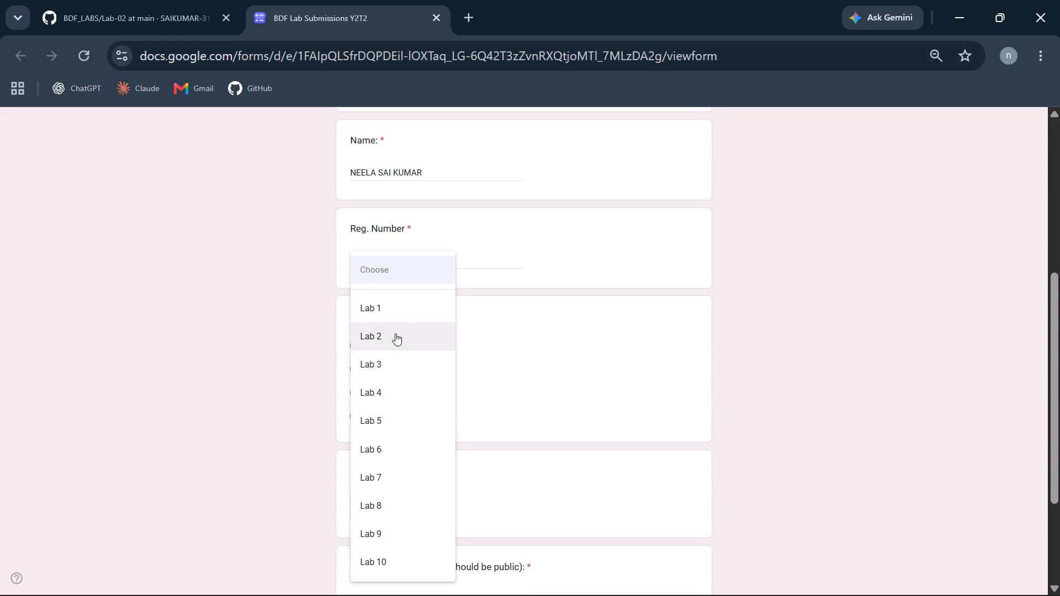
pyautogui.click(397, 340)
# Copy the repository link from the BDF LAB2 Word document into the form's Github Repository Link answer.
pyautogui.scroll(-2, 608, 385)
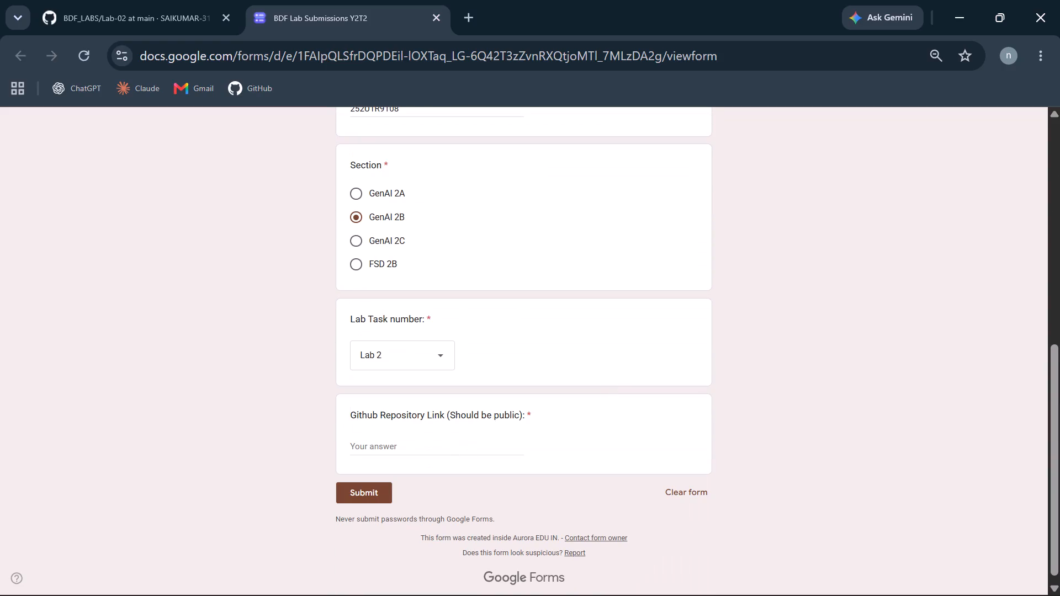
pyautogui.click(451, 440)
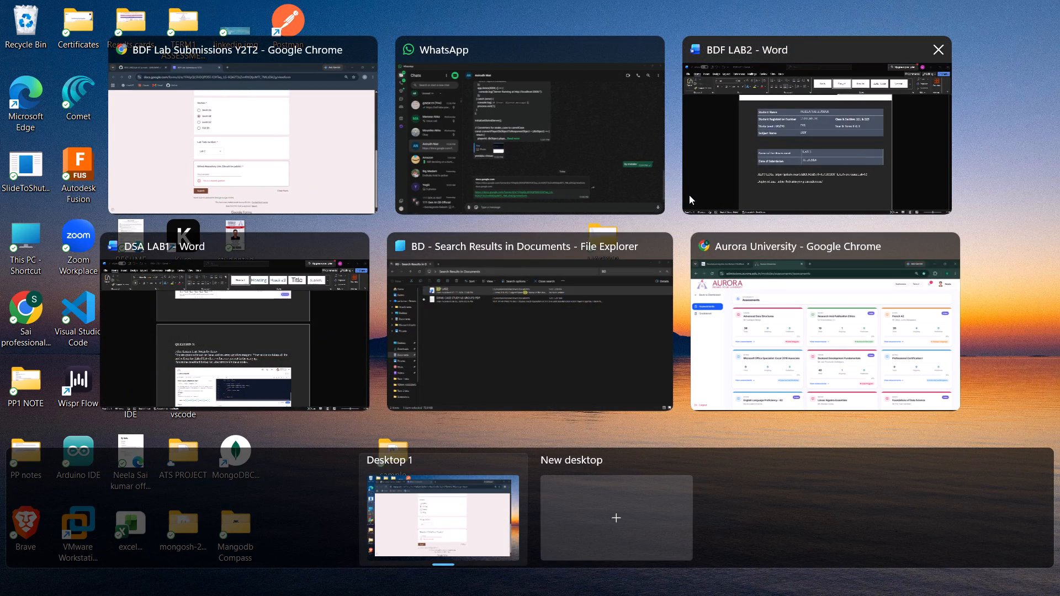
pyautogui.click(722, 183)
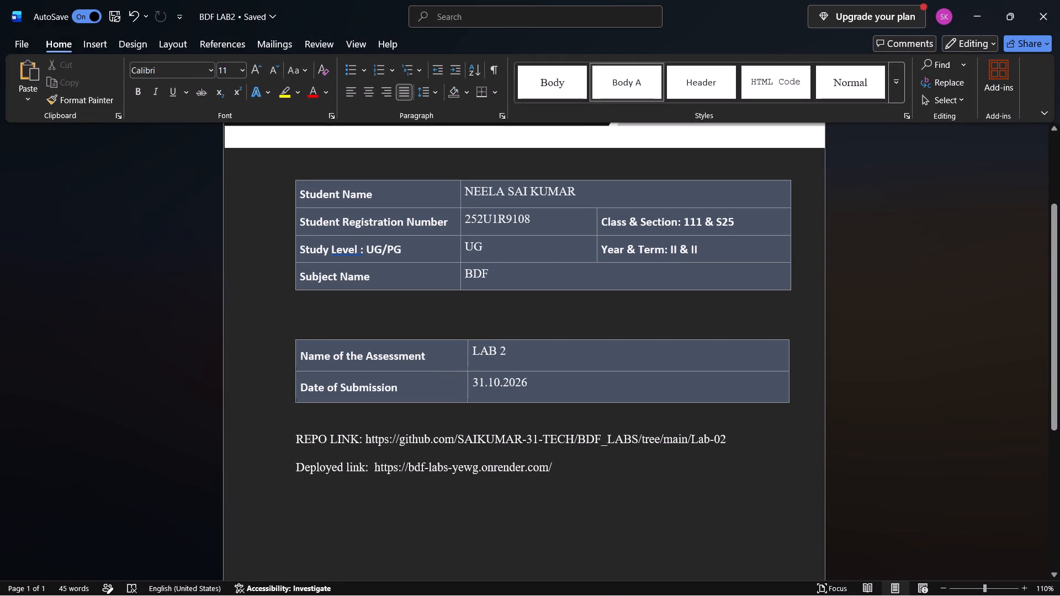
pyautogui.moveTo(732, 443); pyautogui.dragTo(365, 439)
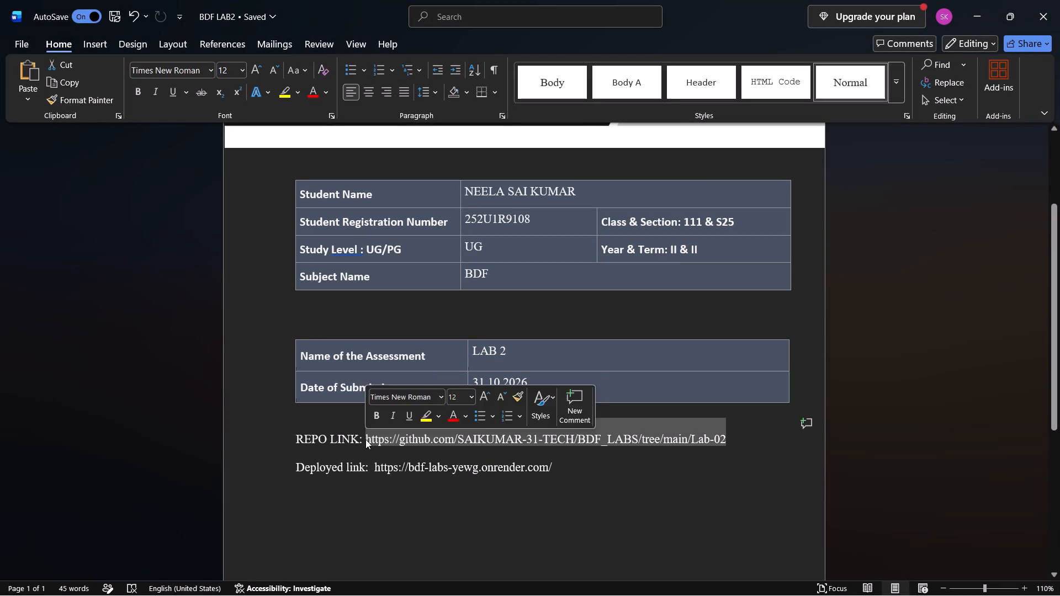
pyautogui.hotkey('ctrl', 'c')
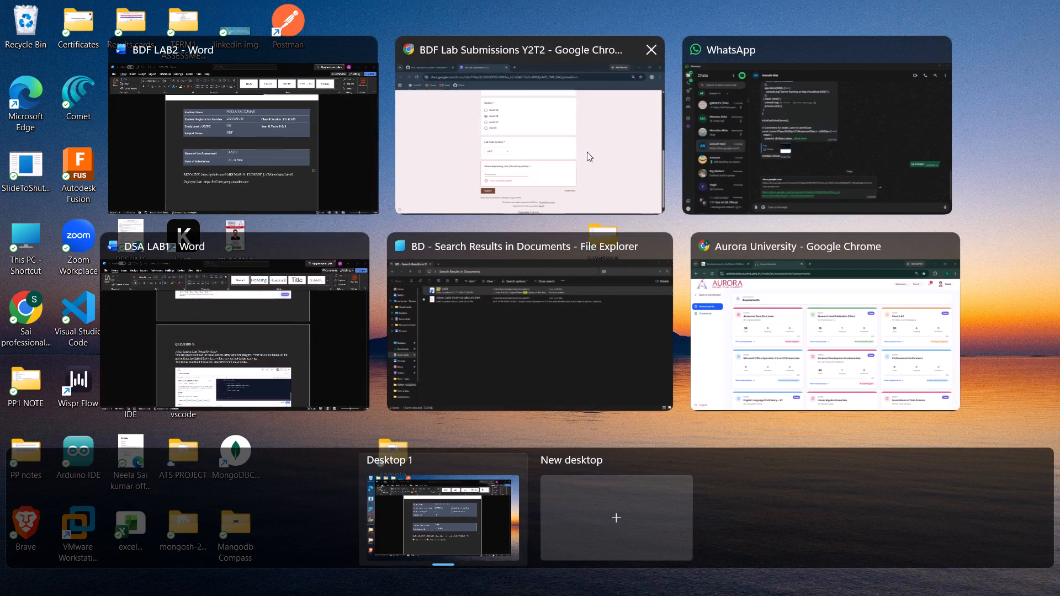
pyautogui.click(577, 156)
pyautogui.click(469, 444)
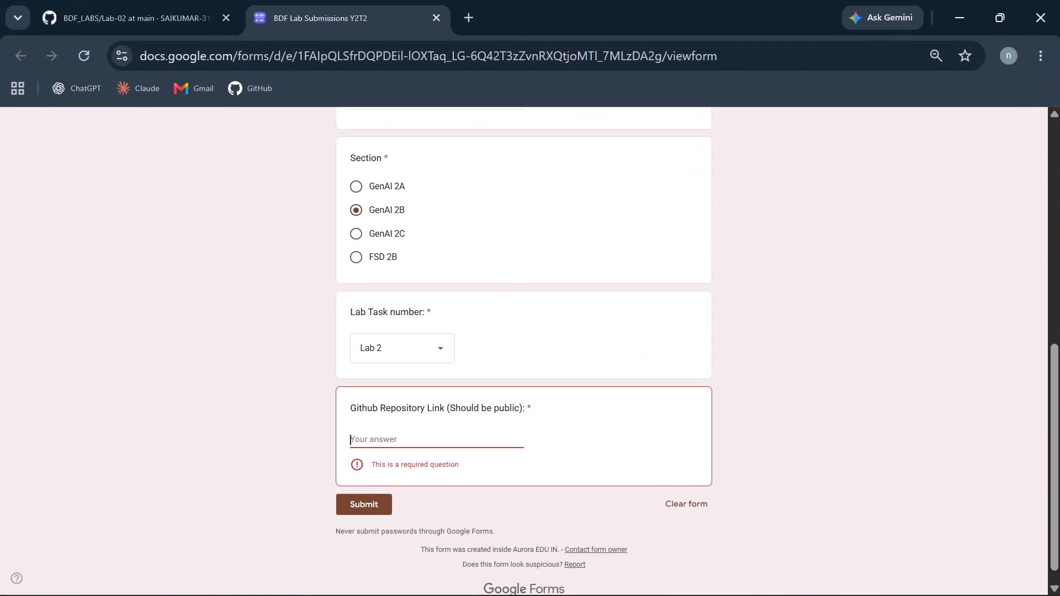
pyautogui.hotkey('ctrl', 'v')
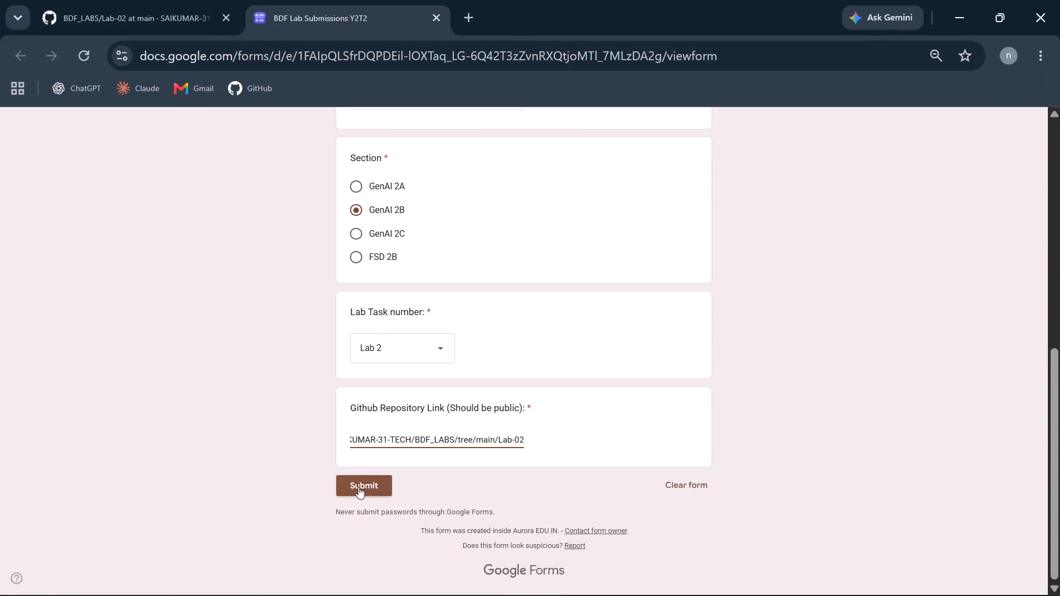
# Review the answers entered for Lab 2 and submit the BDF lab submission form.
pyautogui.scroll(3, 458, 359)
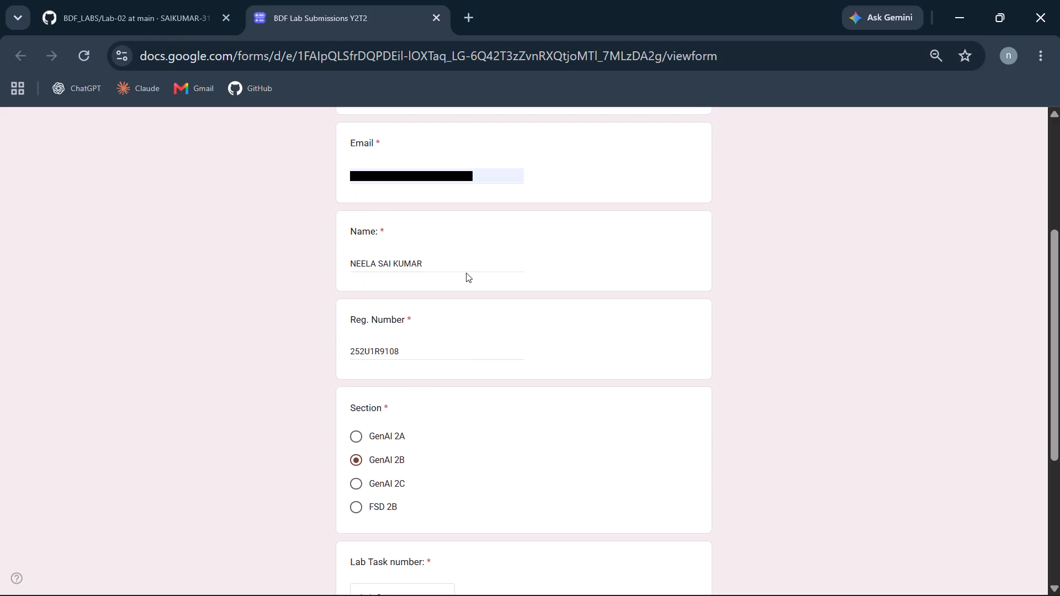
pyautogui.scroll(-3, 466, 273)
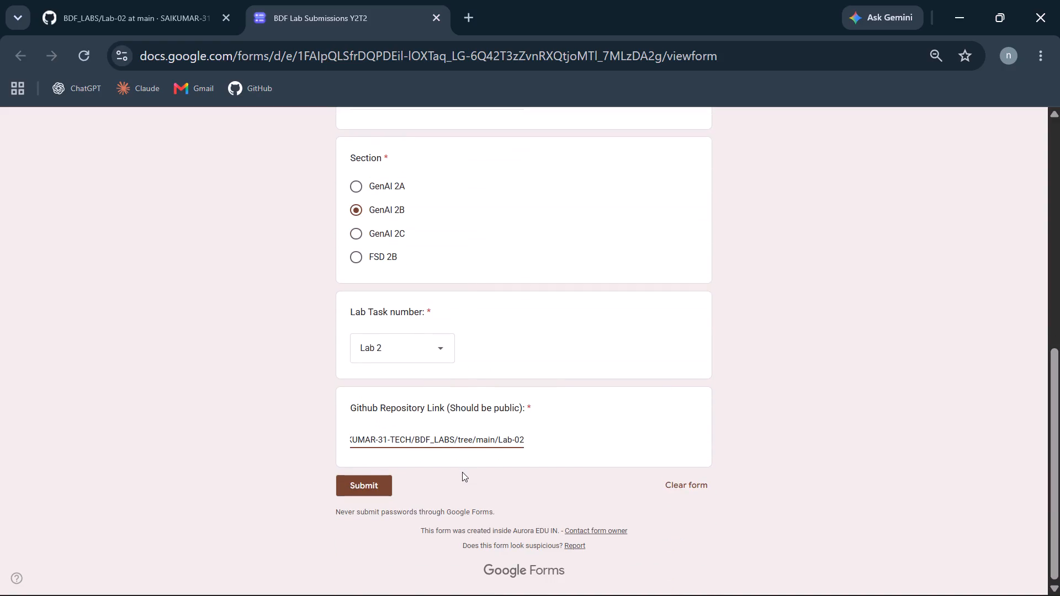
pyautogui.click(384, 490)
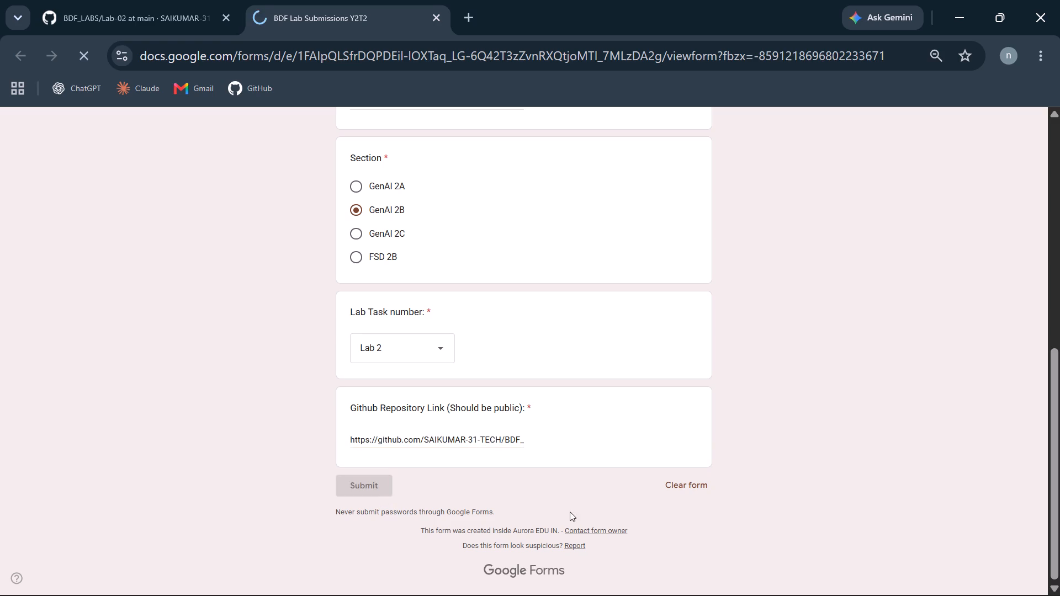